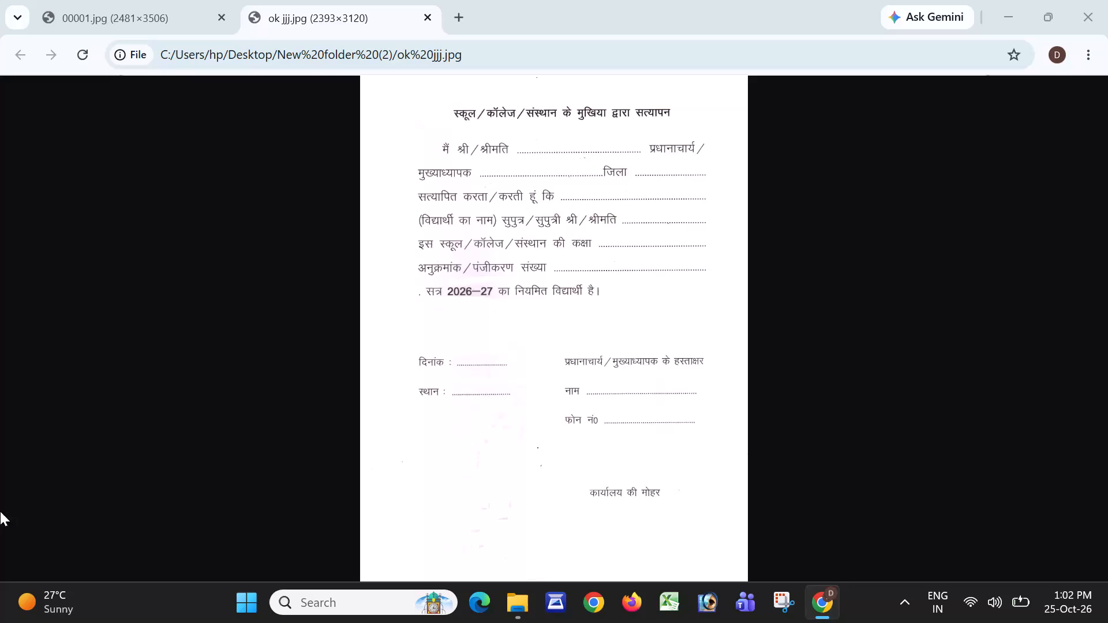
Open the NEW COPY OK 2026 workbook from the desktop and dismiss the activation wizard.
click(1002, 14)
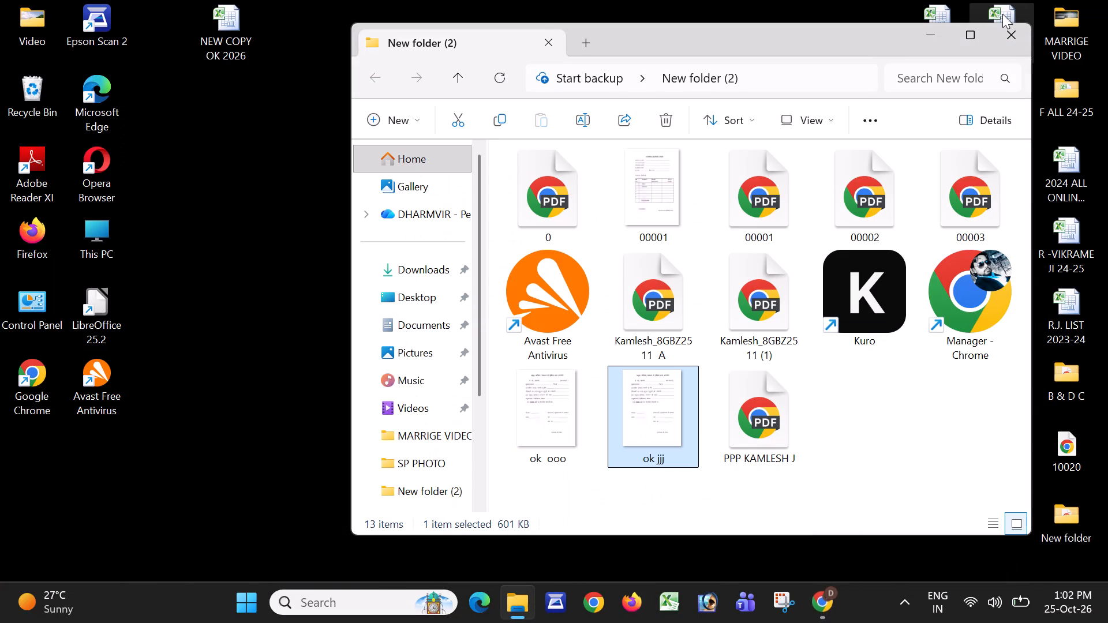
click(1004, 31)
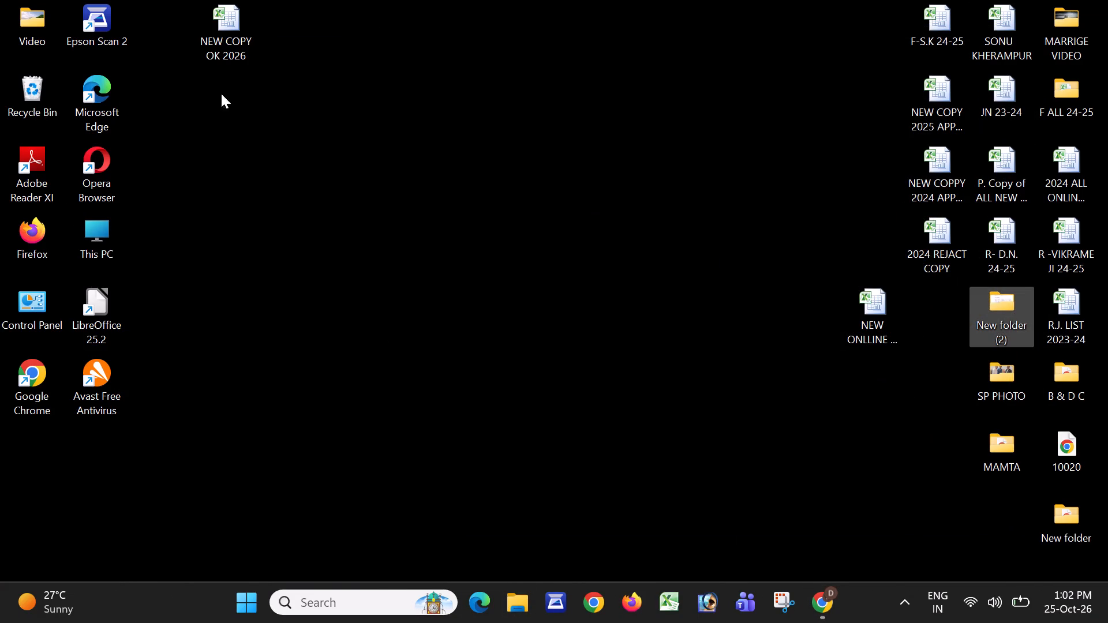
double_click(223, 18)
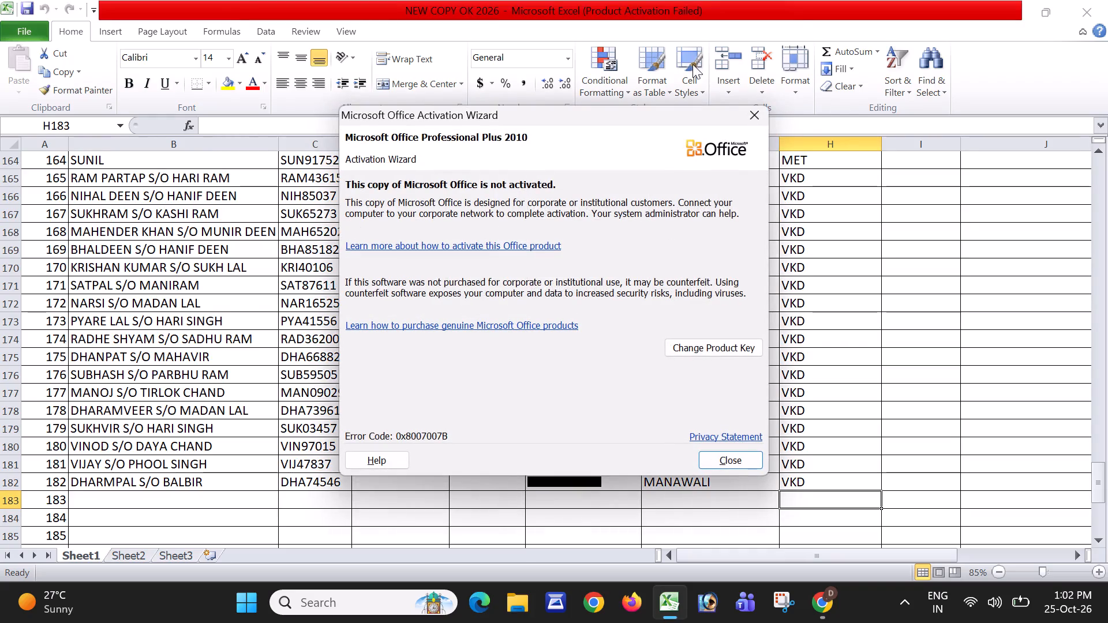
click(753, 113)
Save the workbook.
scroll(772, 277, down, 3)
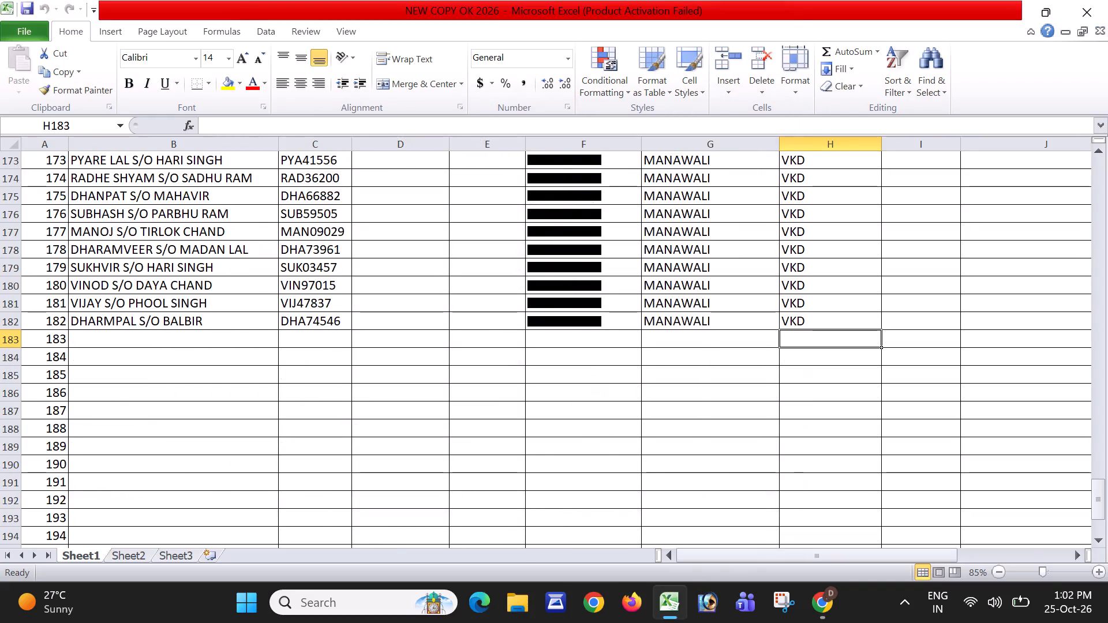
key(ctrl+s)
key(ctrl+s)
key(ctrl+s)
Enter the next person's name in capitals in column B of row 183, followed by S/O and the father's name.
key(Left)
key(Left)
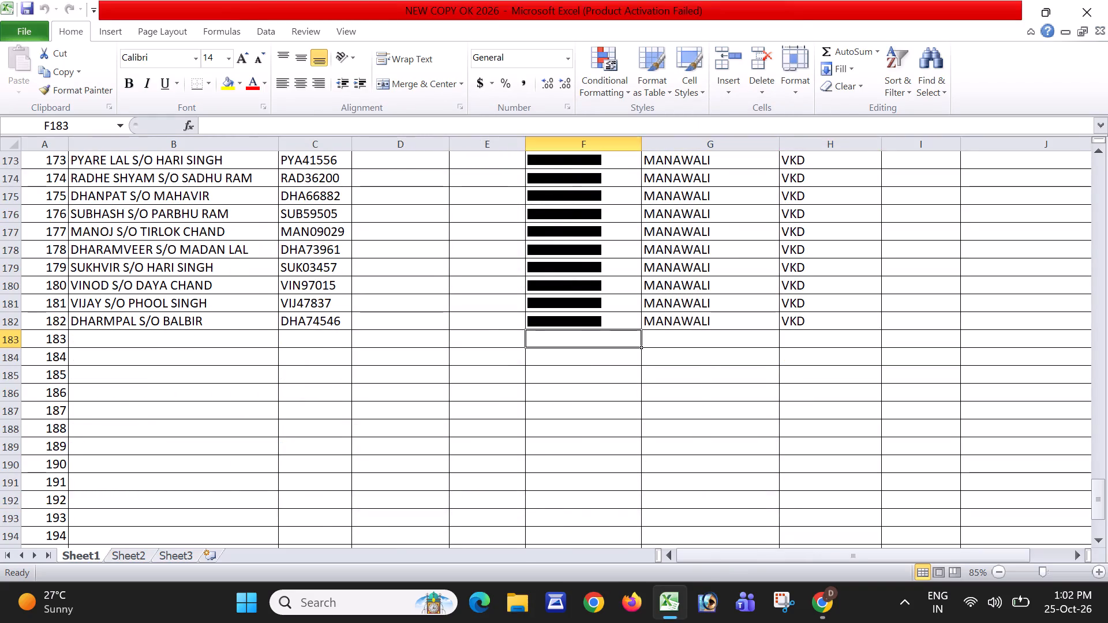
key(Left)
key(Left)
key(Left)
key(Left)
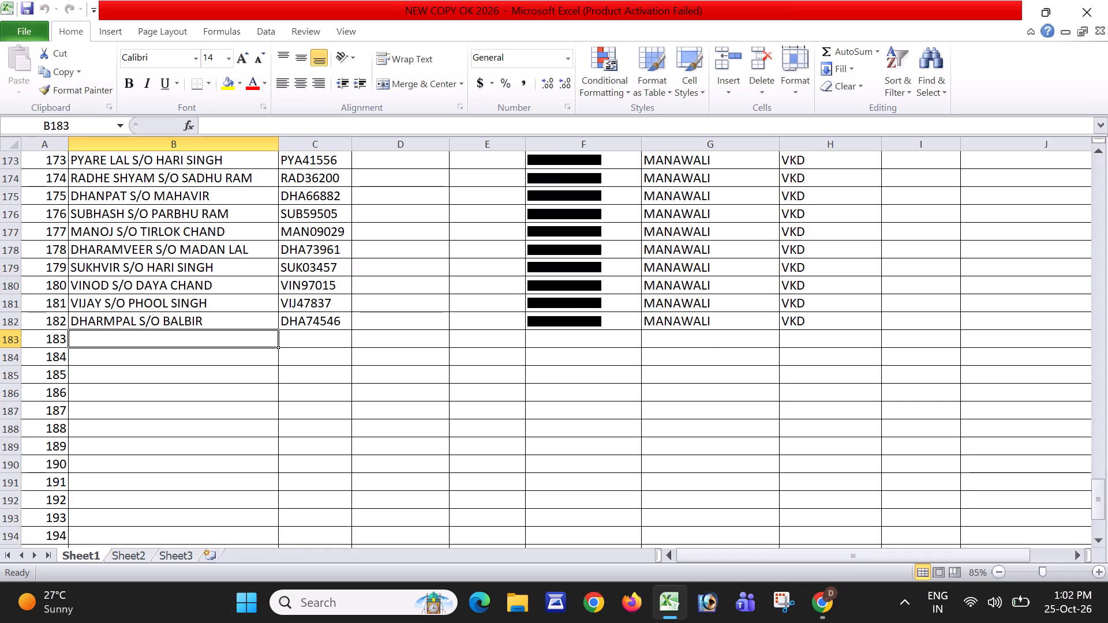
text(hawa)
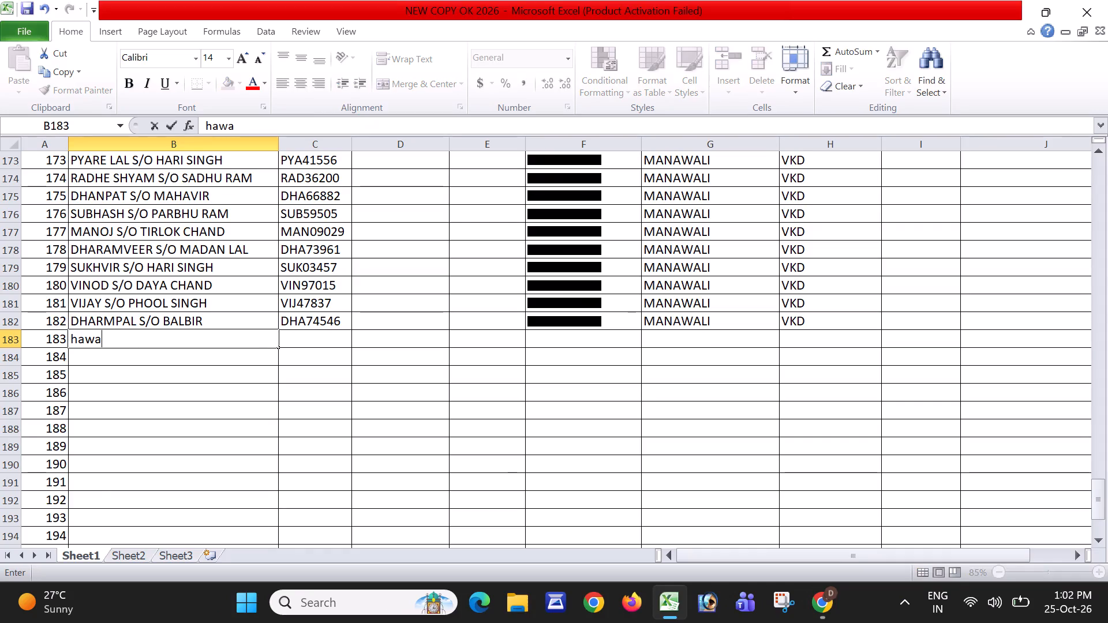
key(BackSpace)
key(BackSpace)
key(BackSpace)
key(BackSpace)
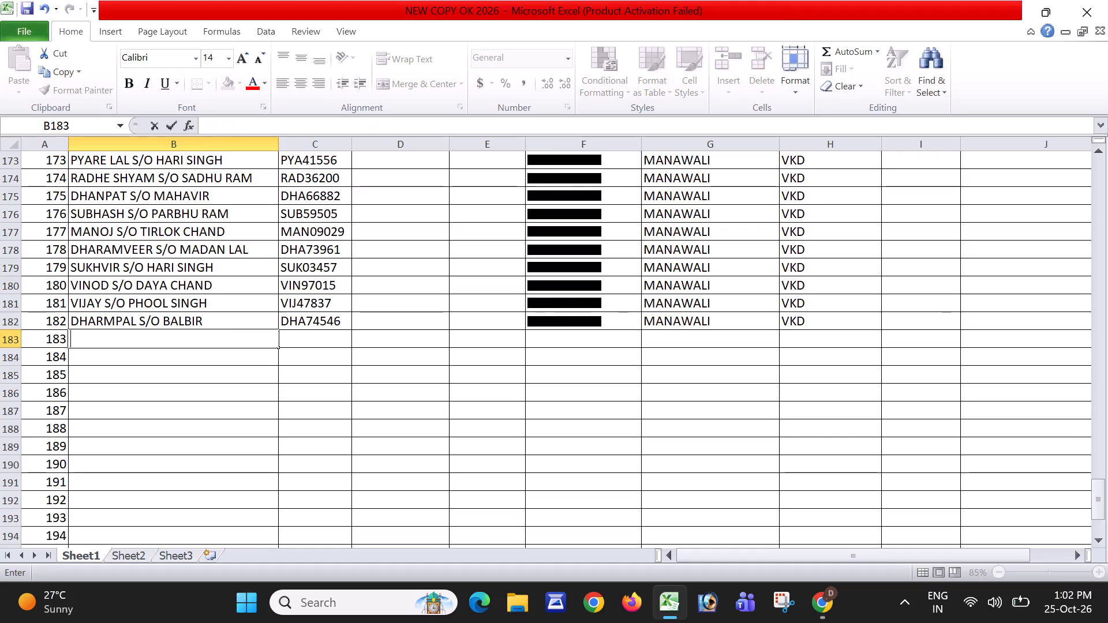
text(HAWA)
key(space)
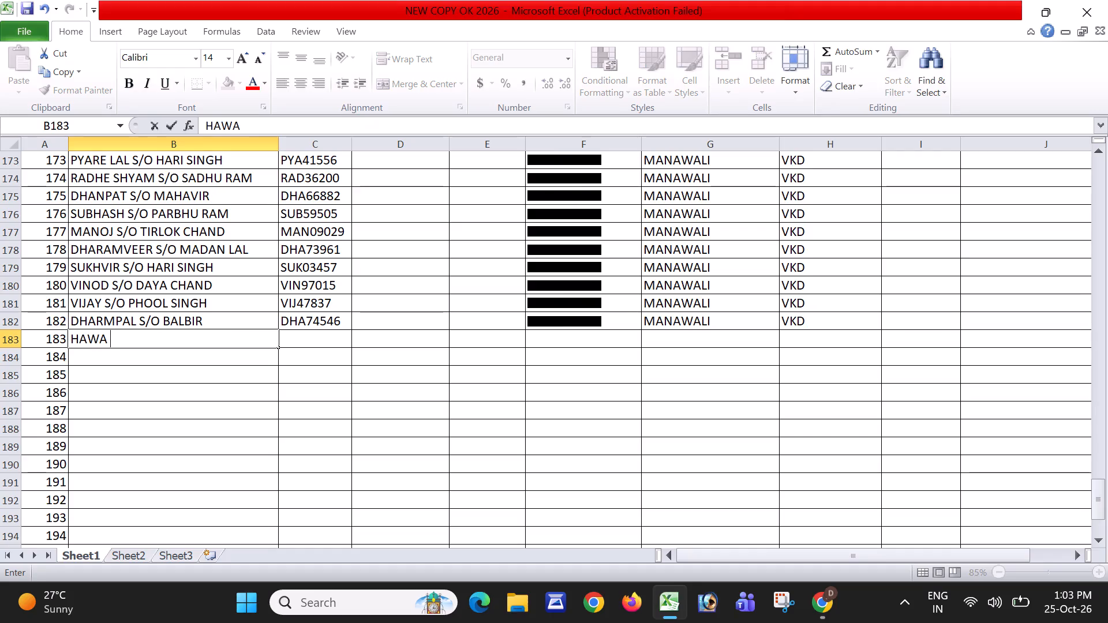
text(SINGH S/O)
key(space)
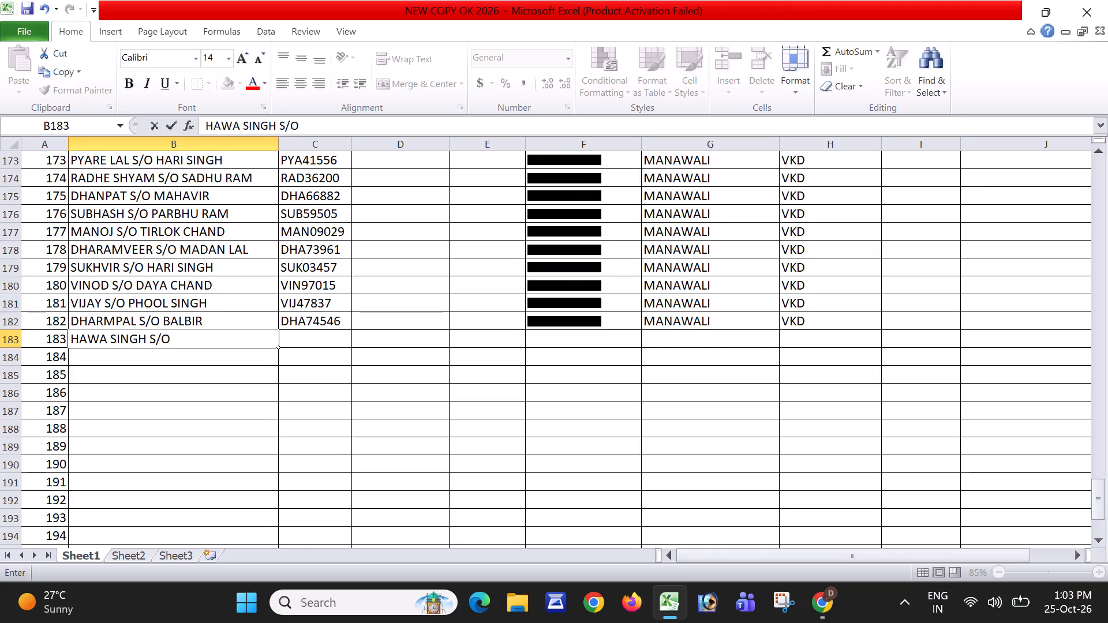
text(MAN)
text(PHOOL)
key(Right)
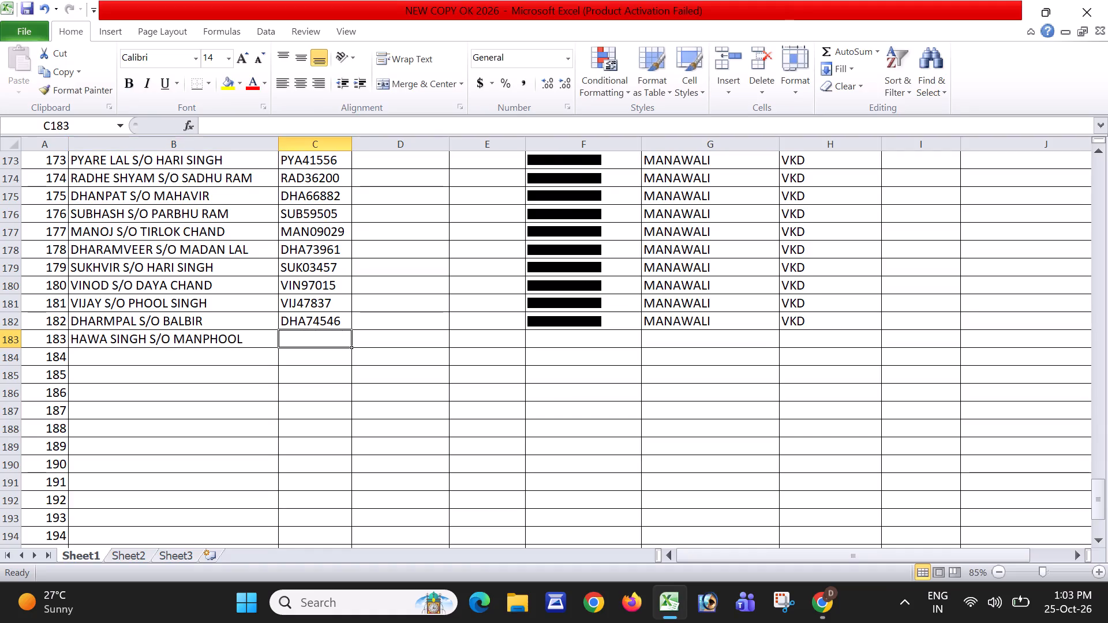
Enter the person's ID code in column C of row 183.
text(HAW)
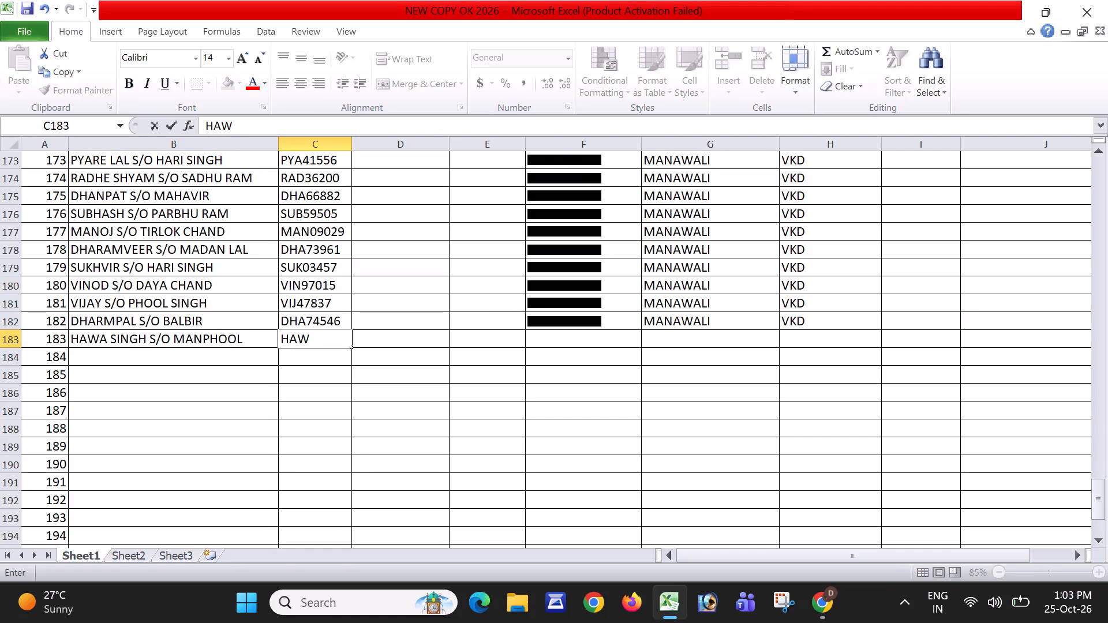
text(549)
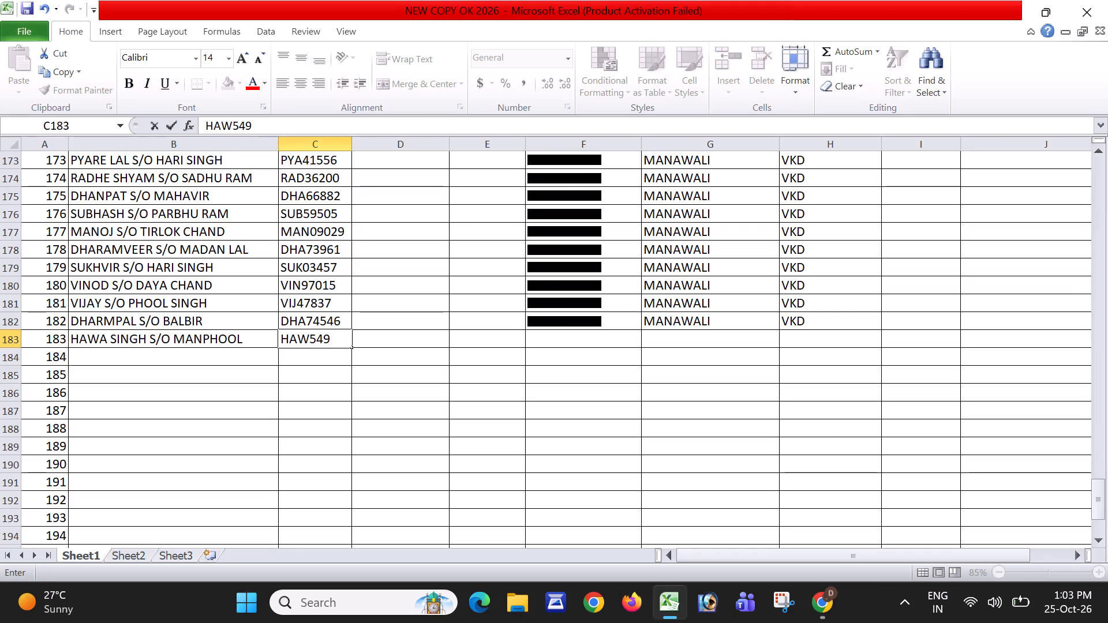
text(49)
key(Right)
Enter the person's phone number in column F of row 183, with a hyphen after the fifth digit.
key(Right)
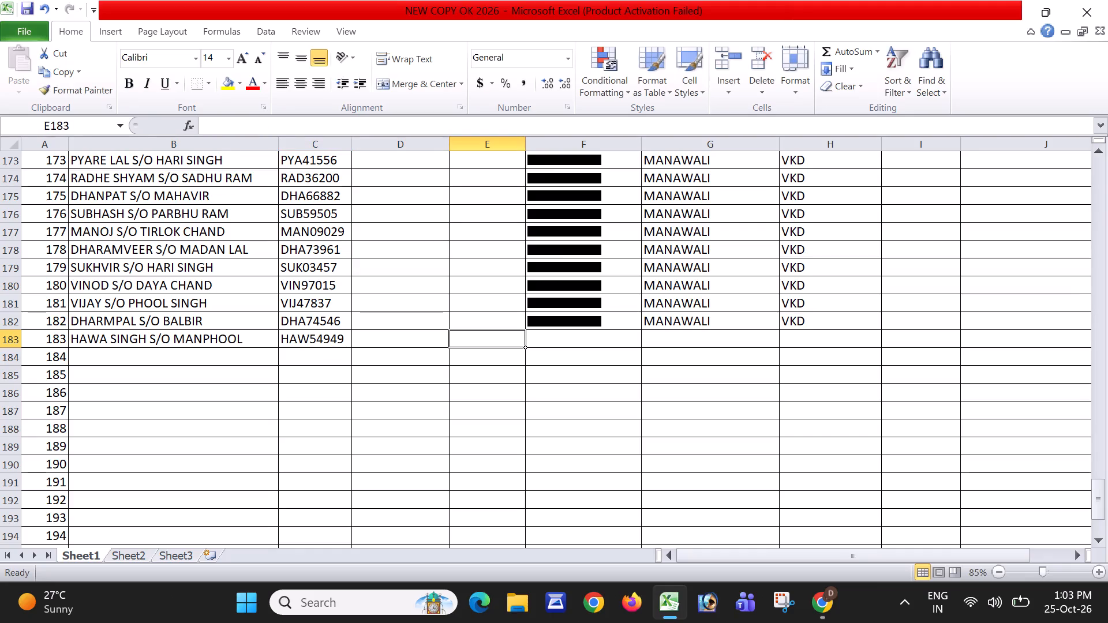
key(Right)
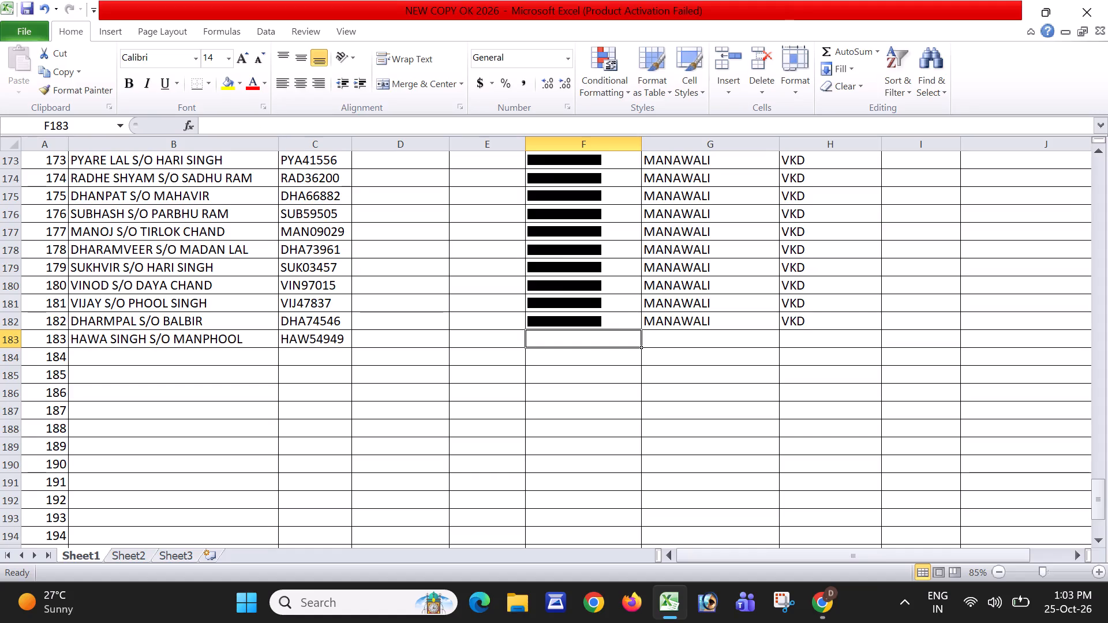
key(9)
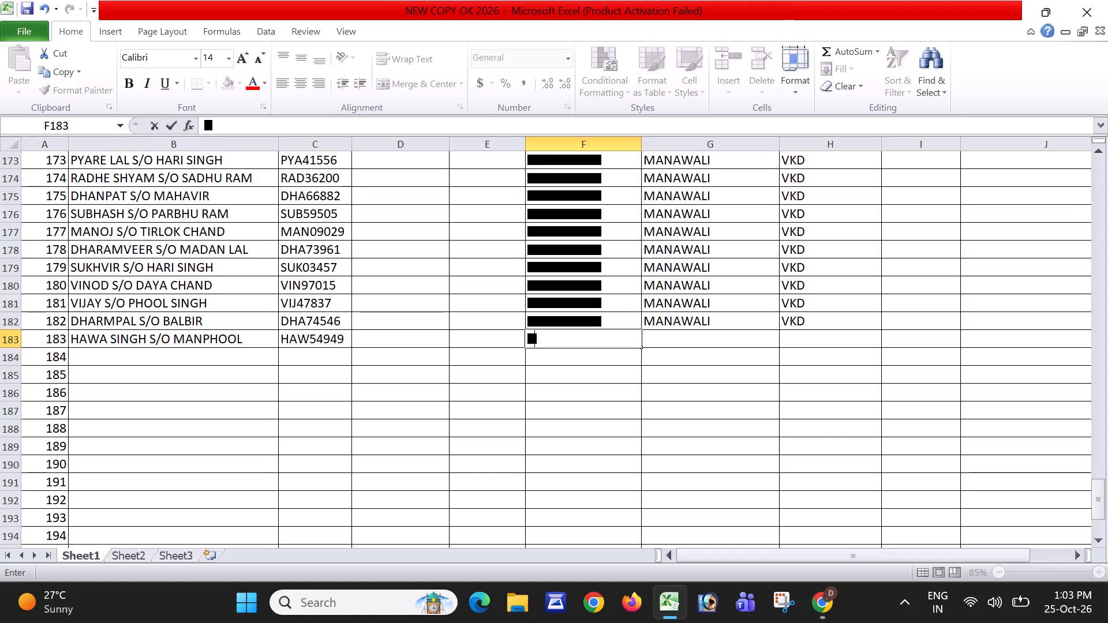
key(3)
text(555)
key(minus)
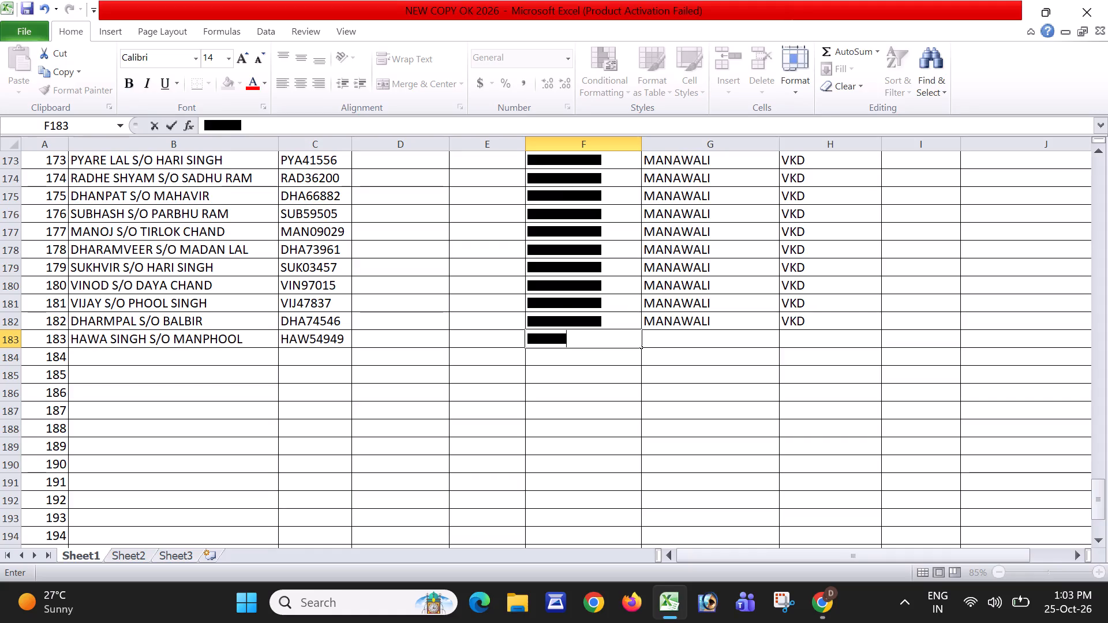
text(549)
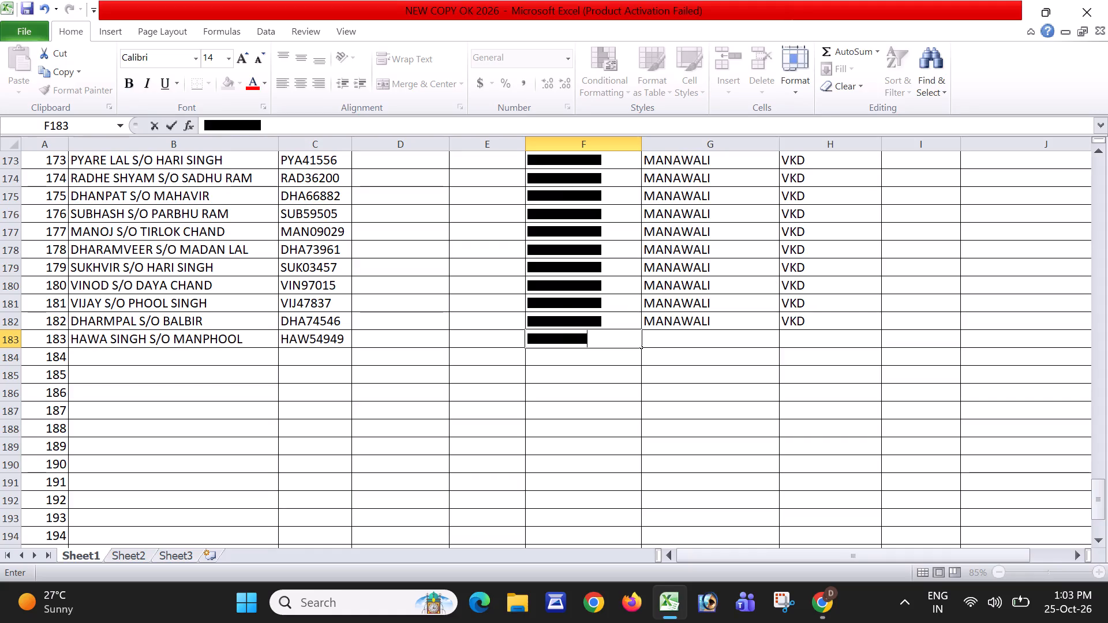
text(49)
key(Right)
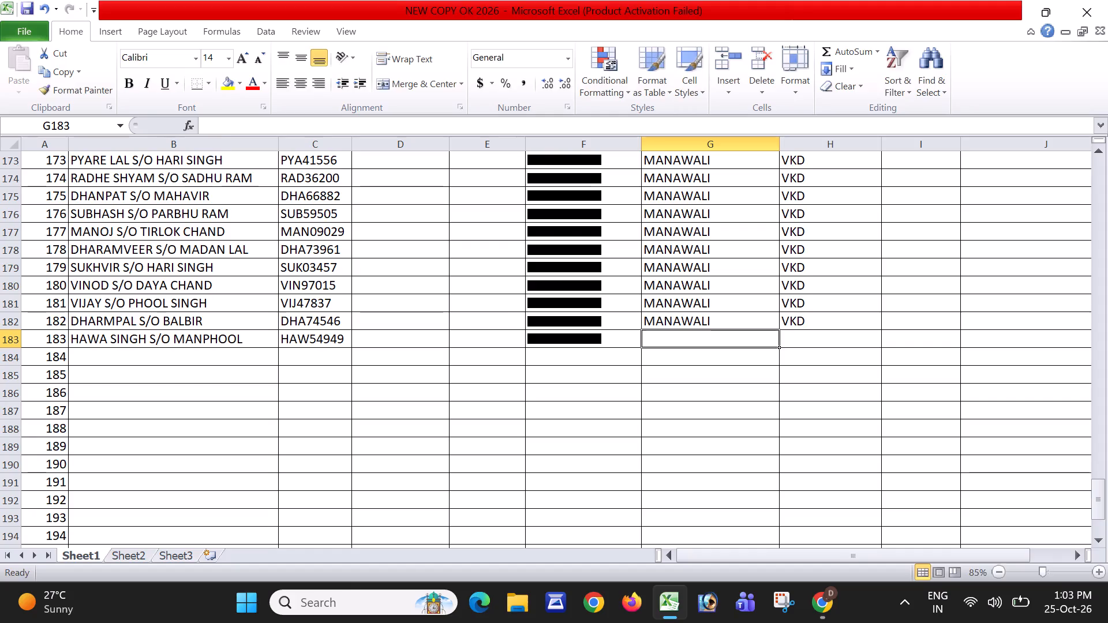
Fill in row 183 with MANAWALI in column G and VKD in column H.
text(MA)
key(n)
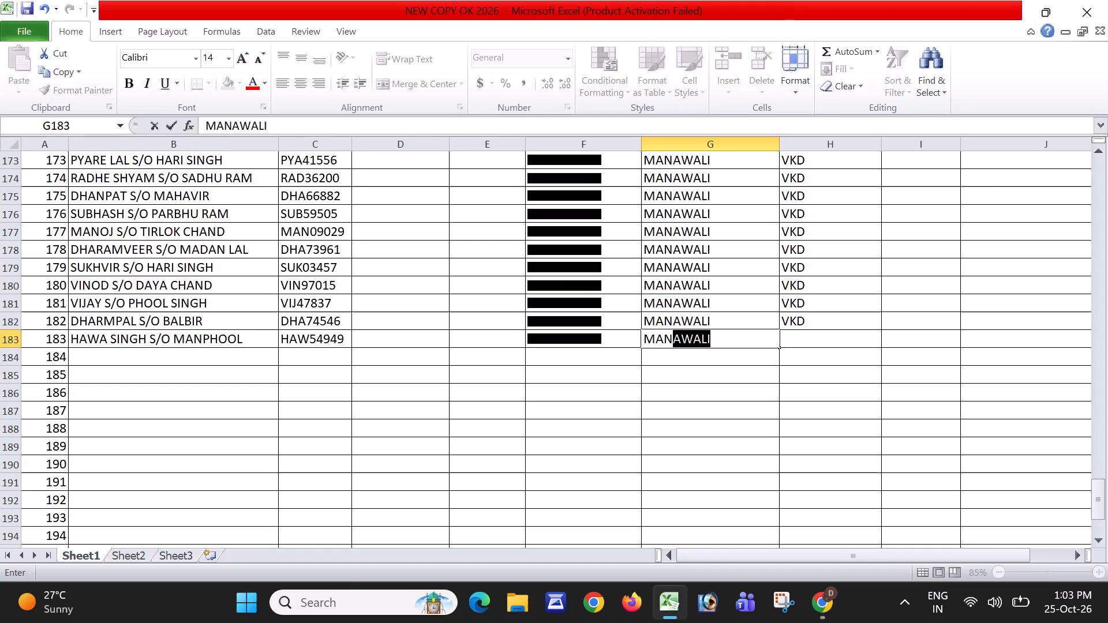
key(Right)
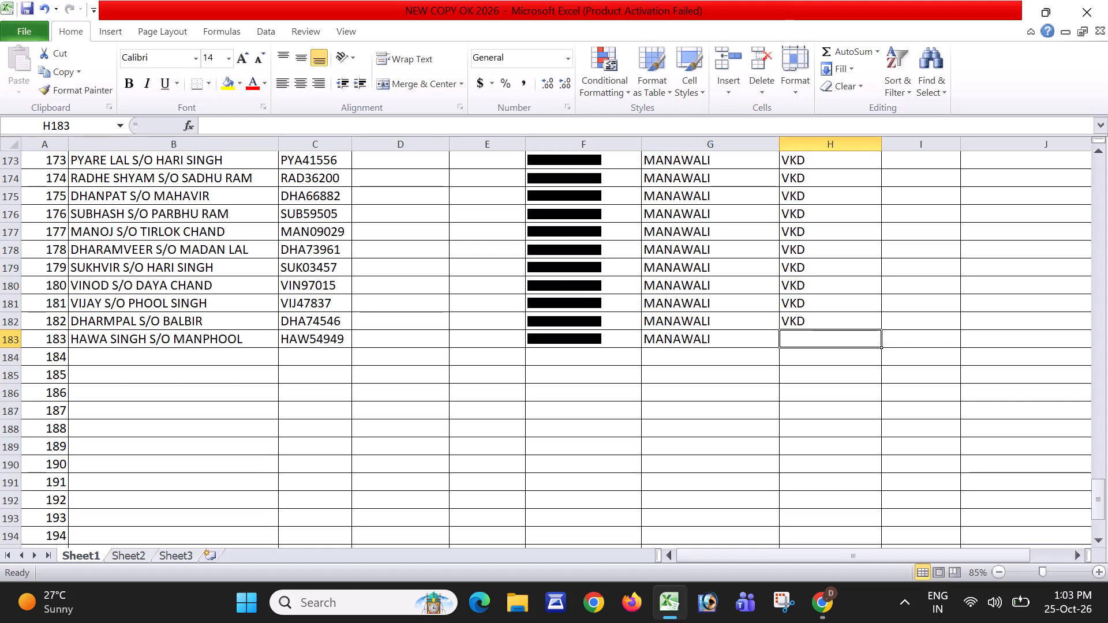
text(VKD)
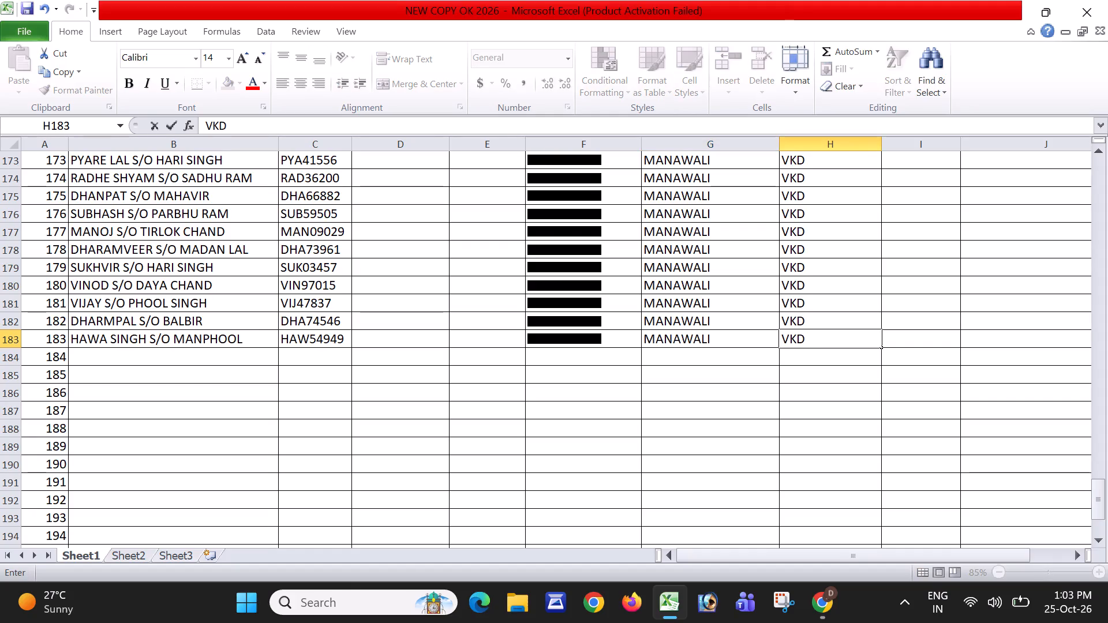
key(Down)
Enter the next person's name in column B of row 184, followed by S/O and the father's name.
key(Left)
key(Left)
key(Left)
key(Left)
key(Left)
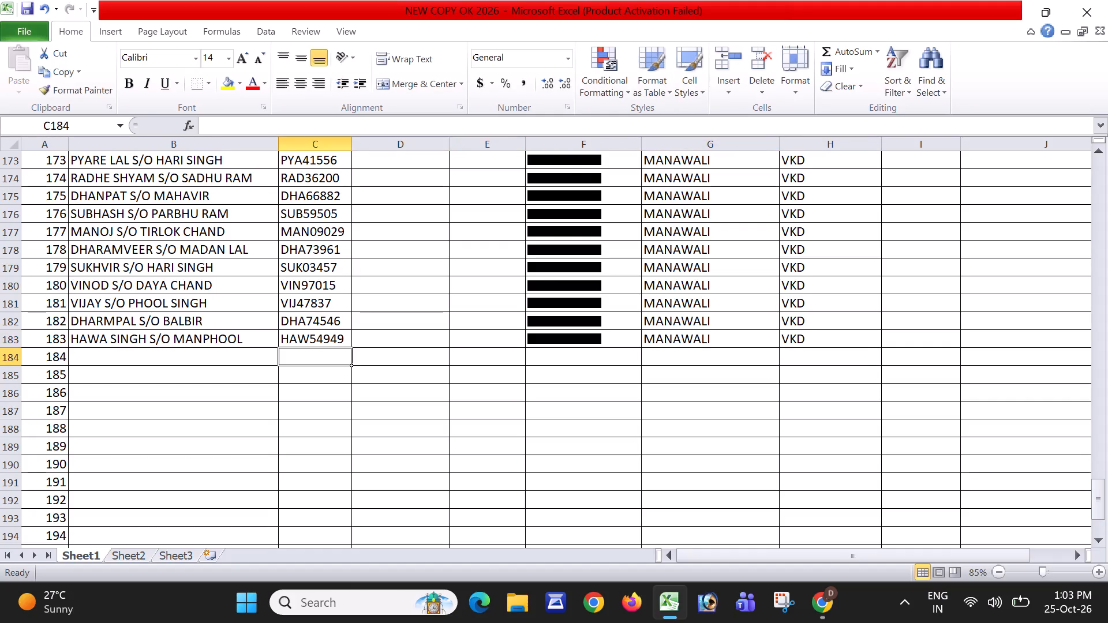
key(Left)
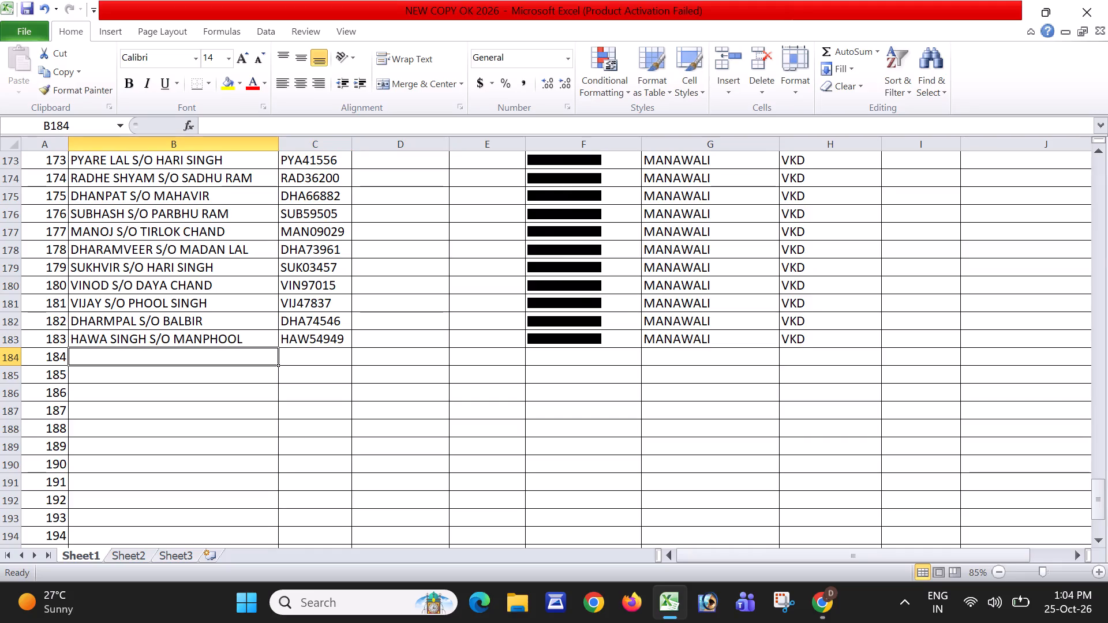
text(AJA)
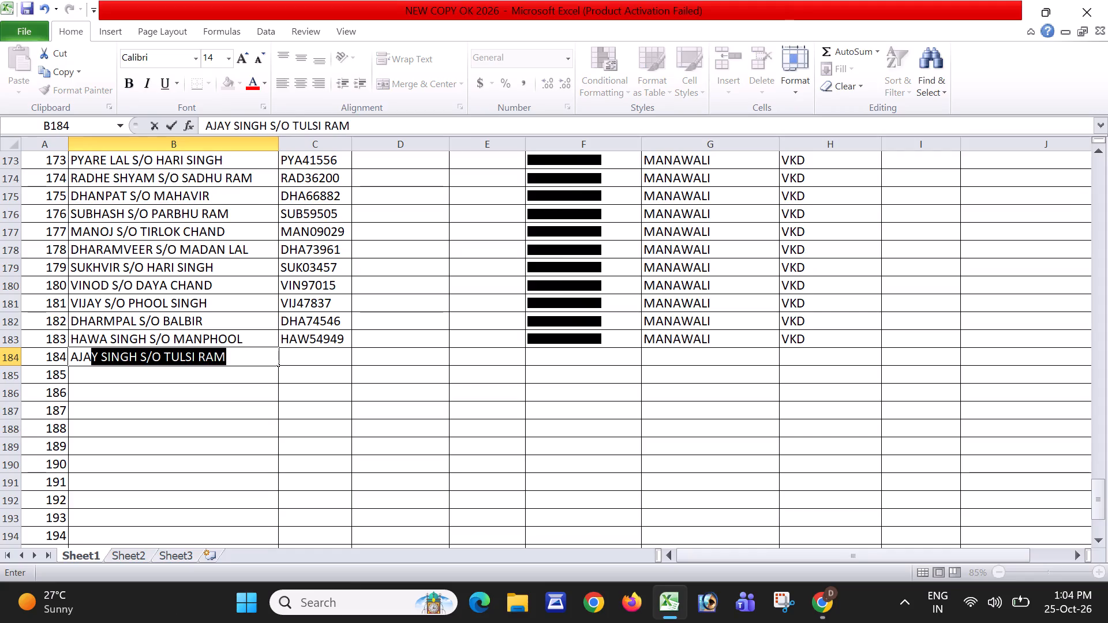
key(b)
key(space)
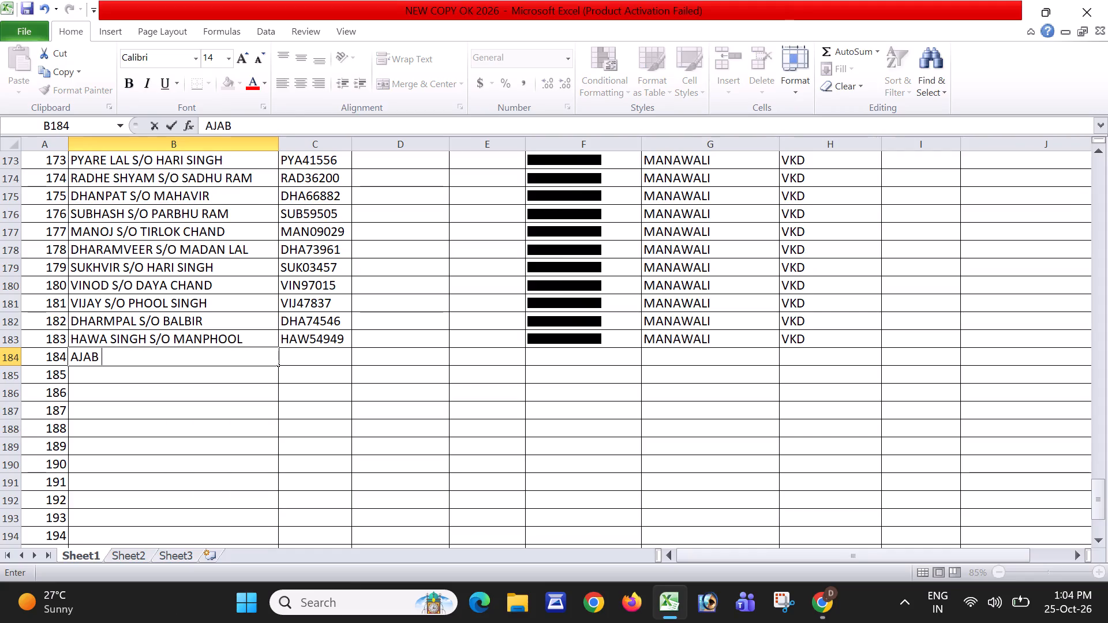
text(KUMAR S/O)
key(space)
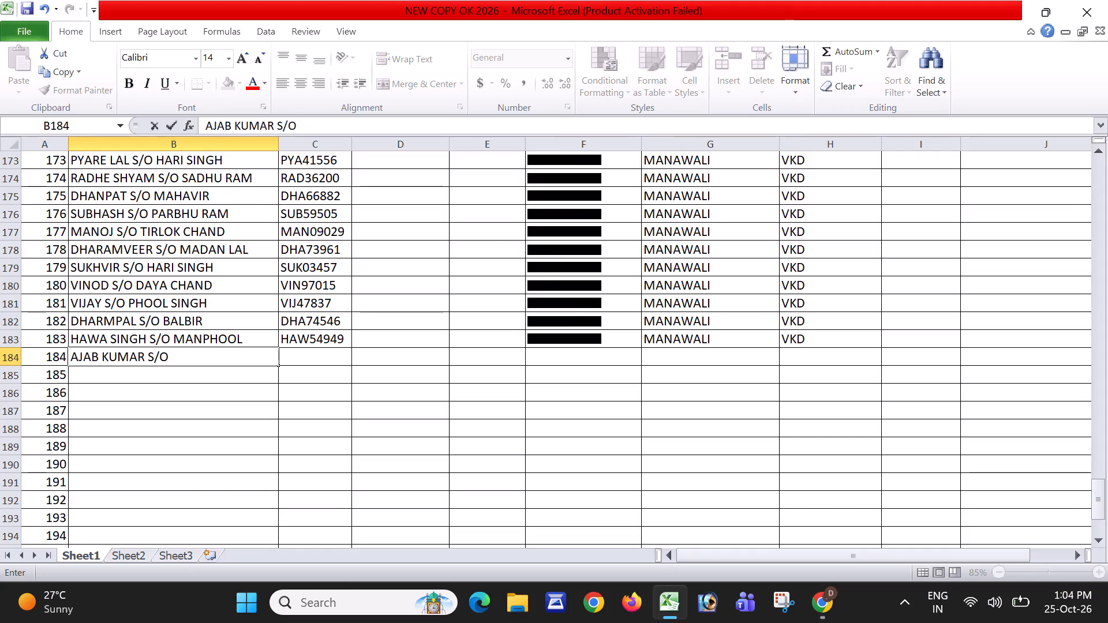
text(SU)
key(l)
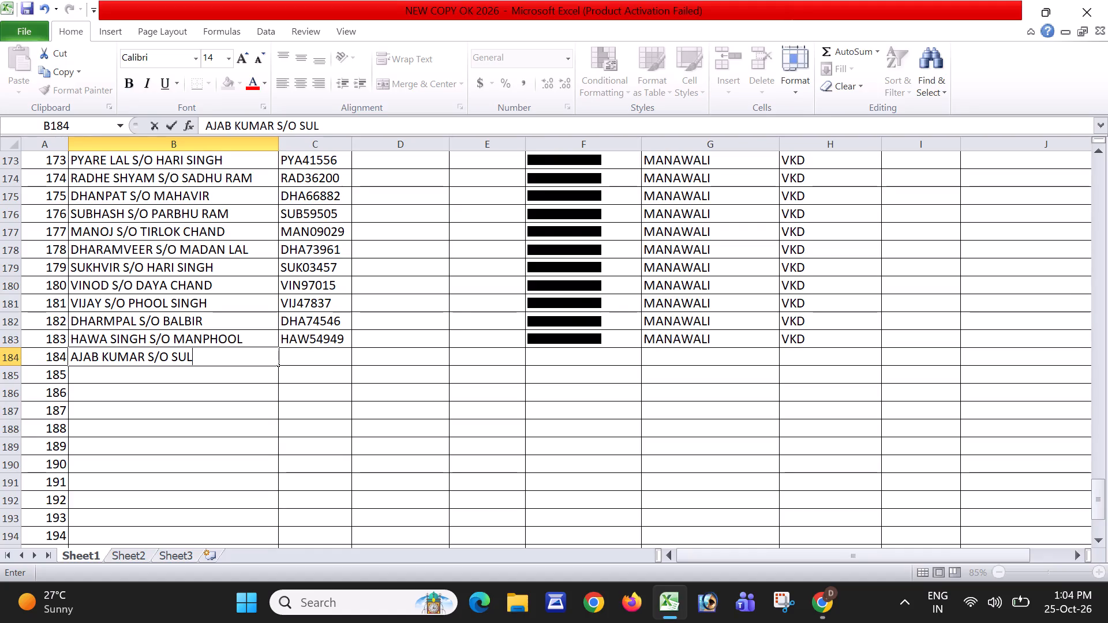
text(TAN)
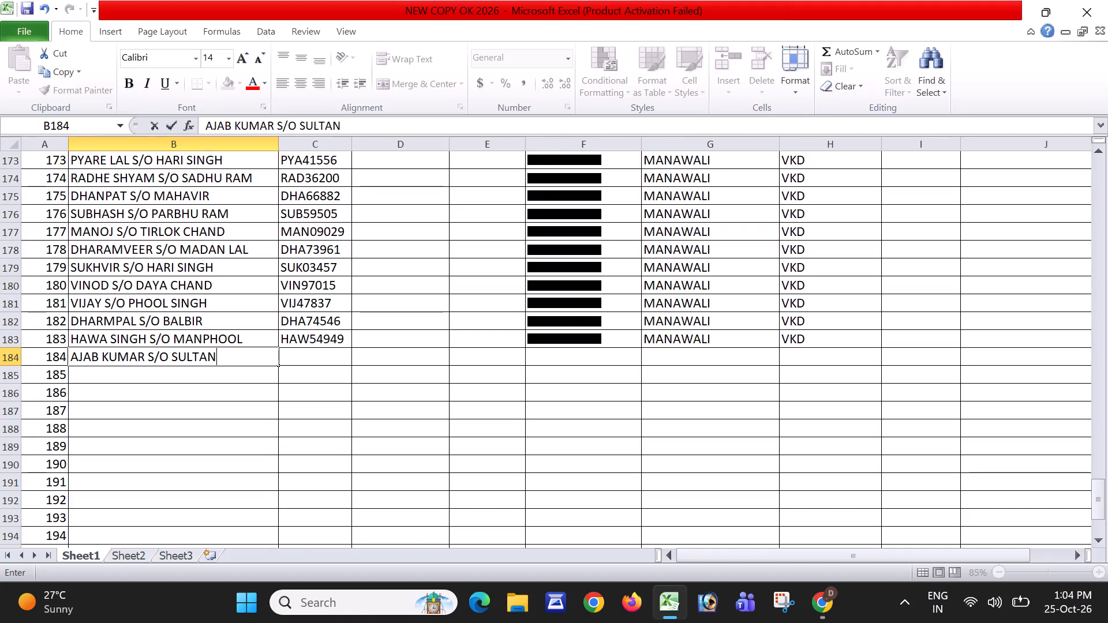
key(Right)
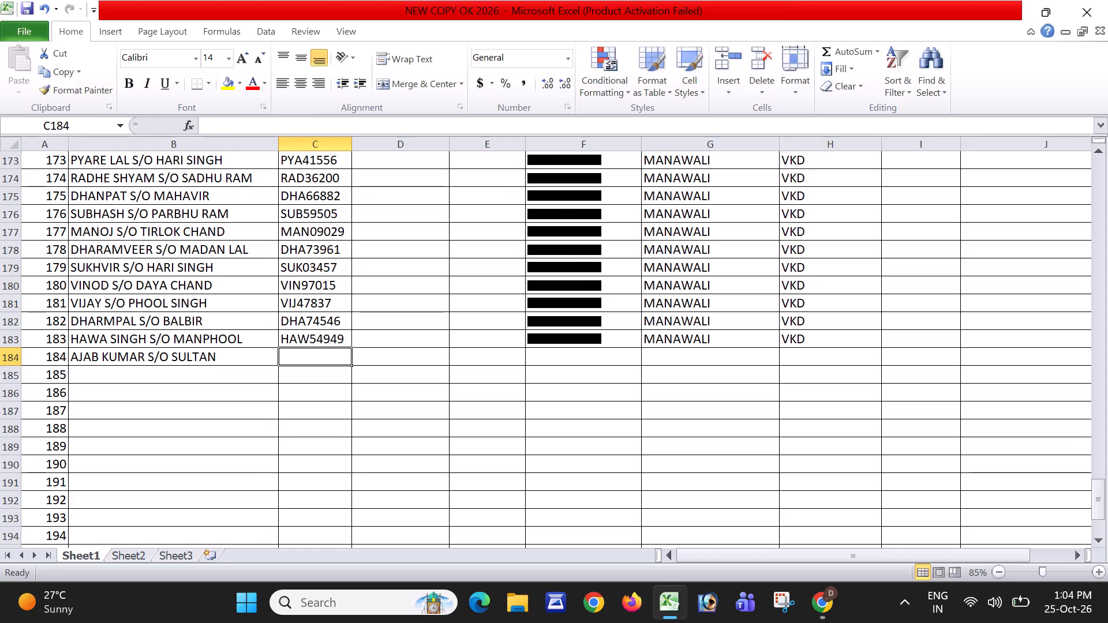
Enter the person's ID code in column C of row 184.
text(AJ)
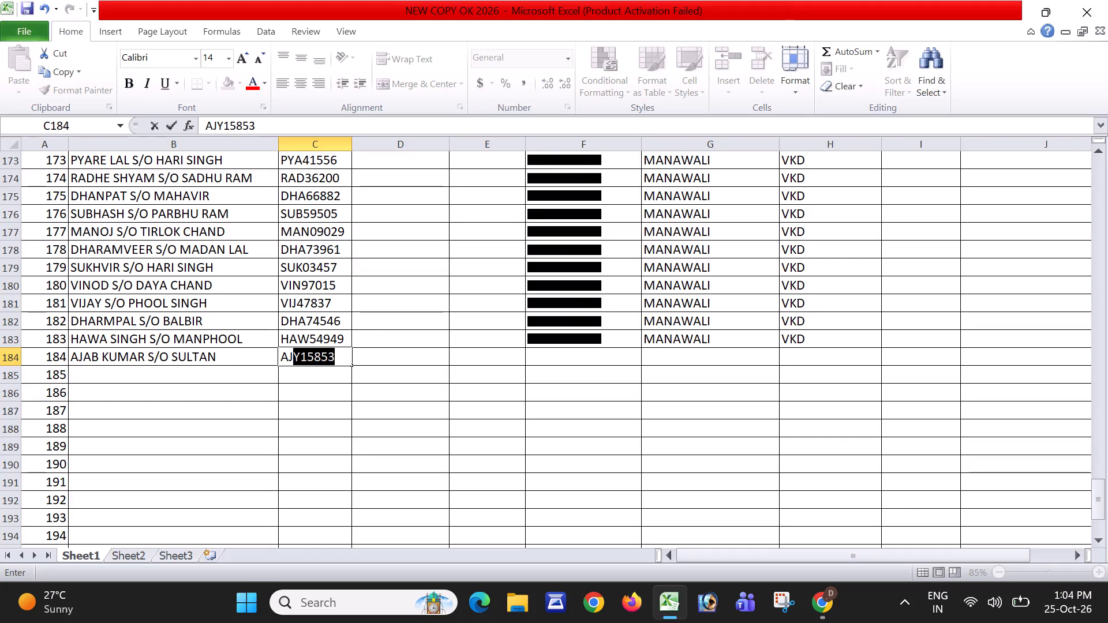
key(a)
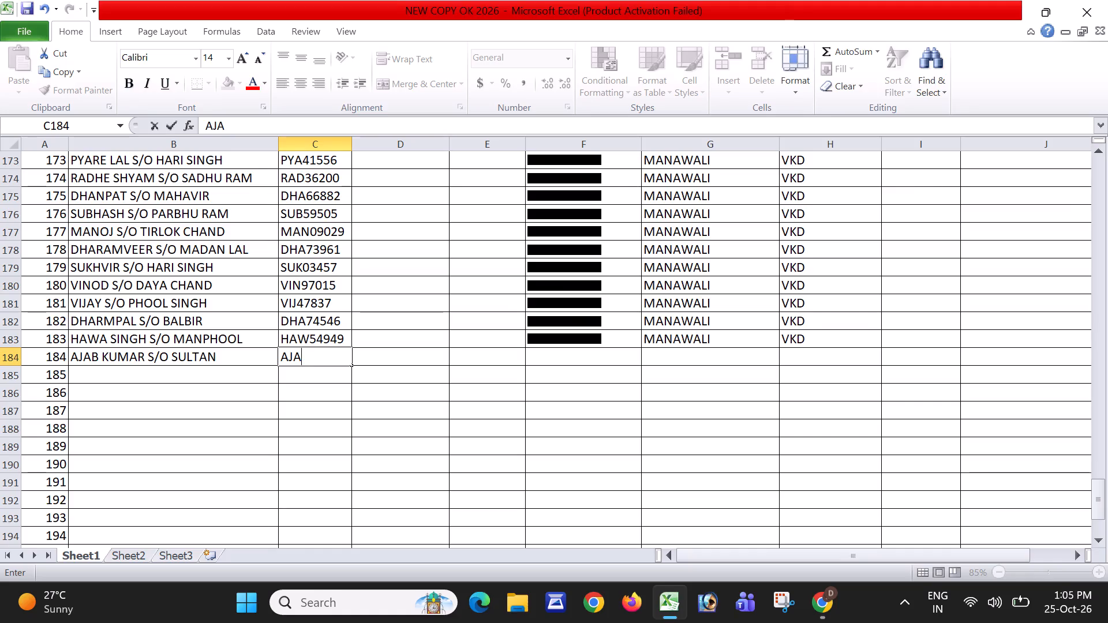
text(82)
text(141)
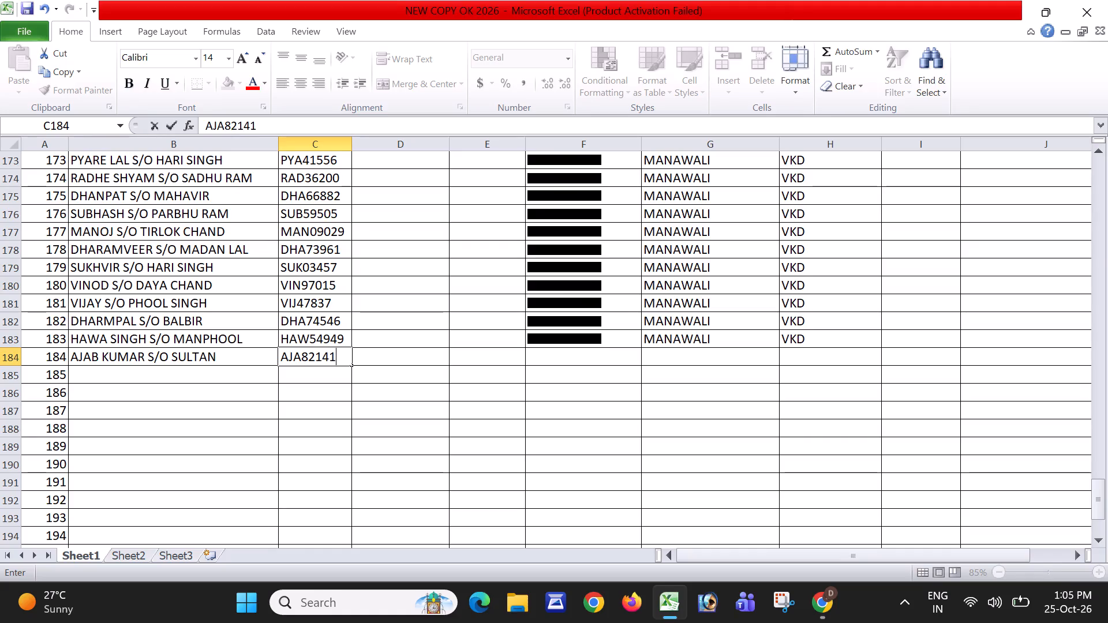
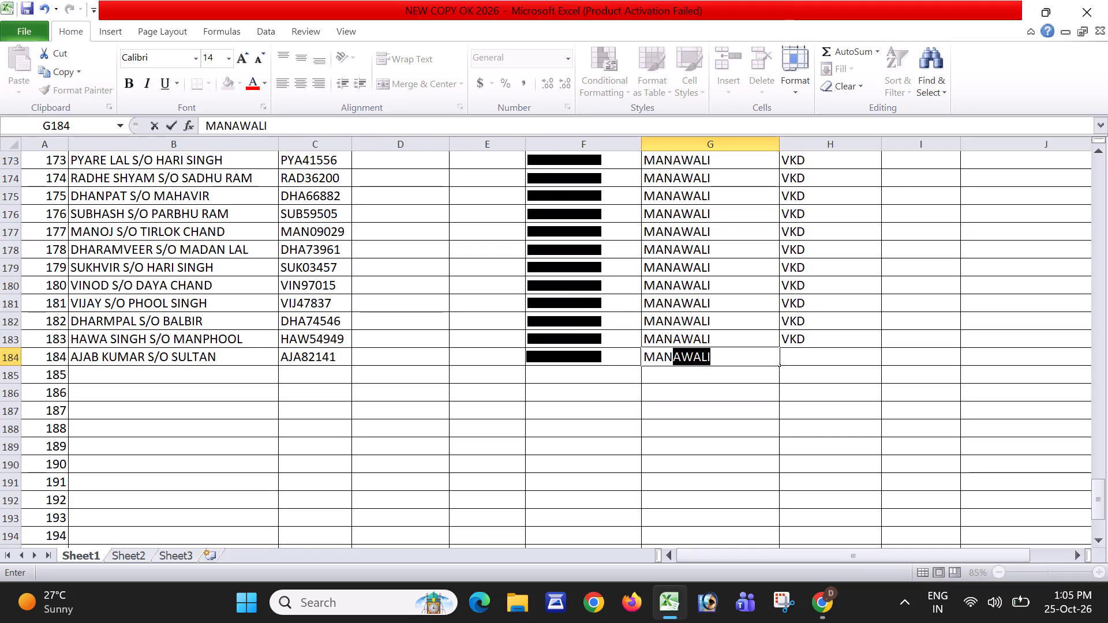
Complete row 184 by entering VKD in column H, keeping MANAWALI in column G.
key(Right)
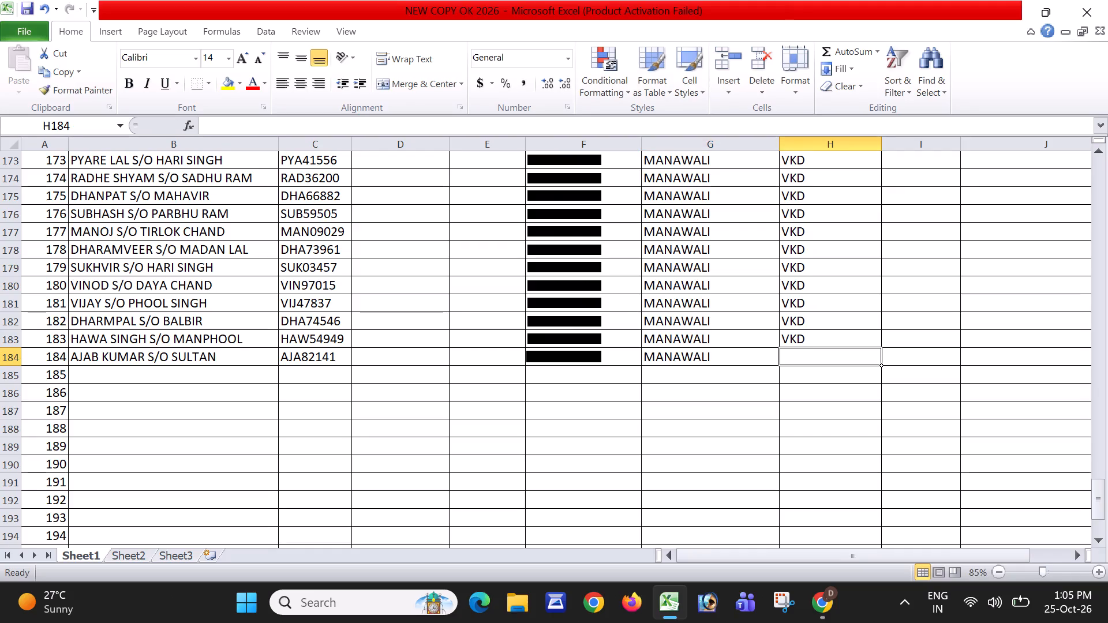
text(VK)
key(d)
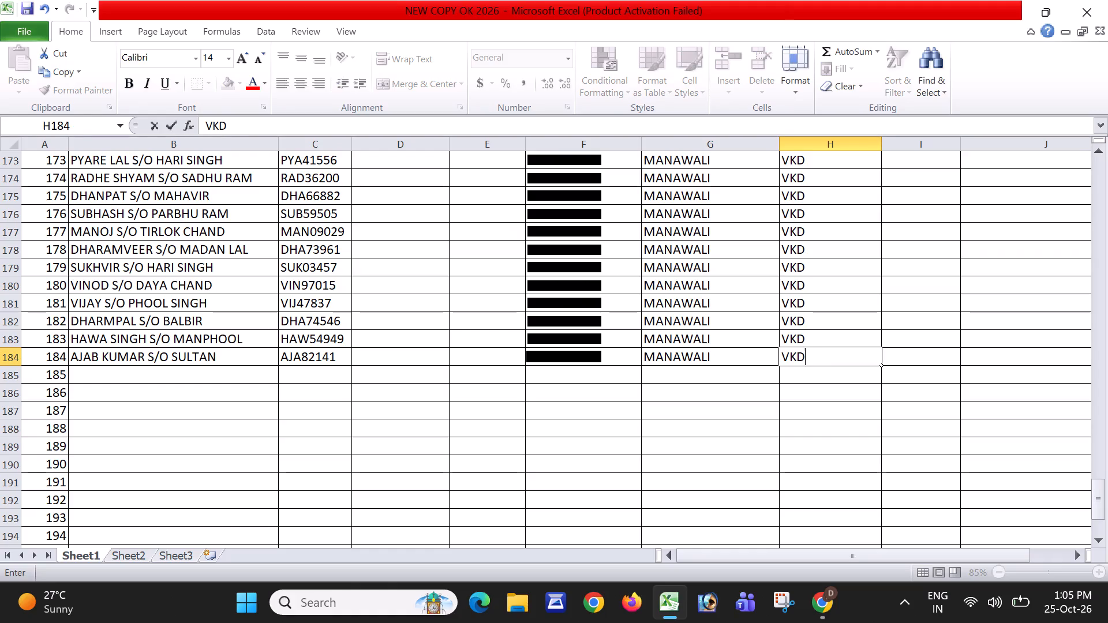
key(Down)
Enter the next person's name in column B of row 185, followed by S/O and the father's name.
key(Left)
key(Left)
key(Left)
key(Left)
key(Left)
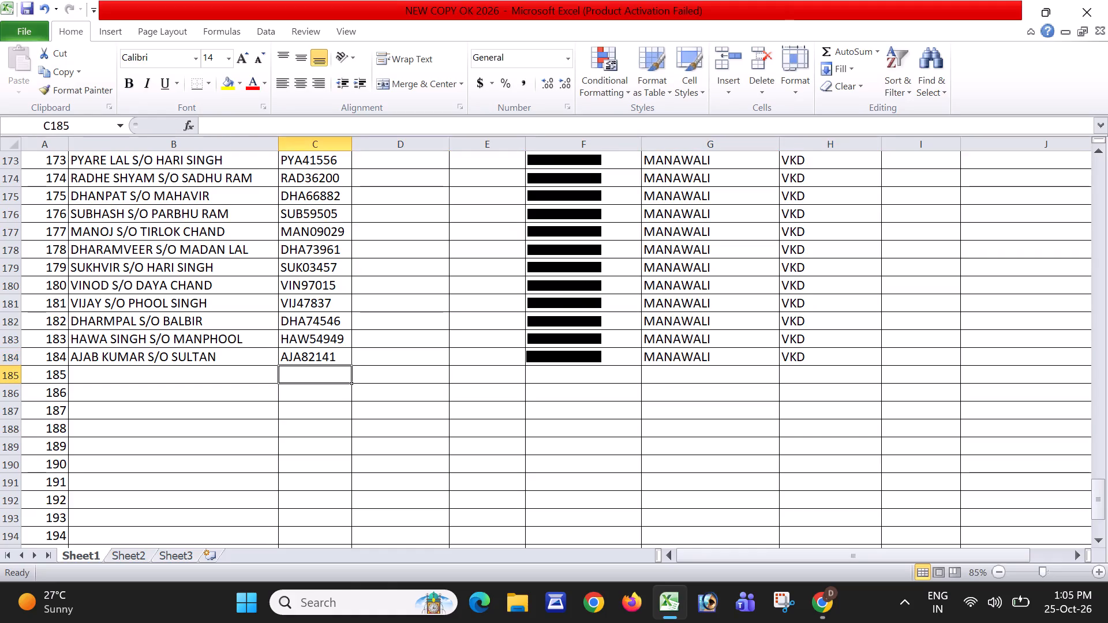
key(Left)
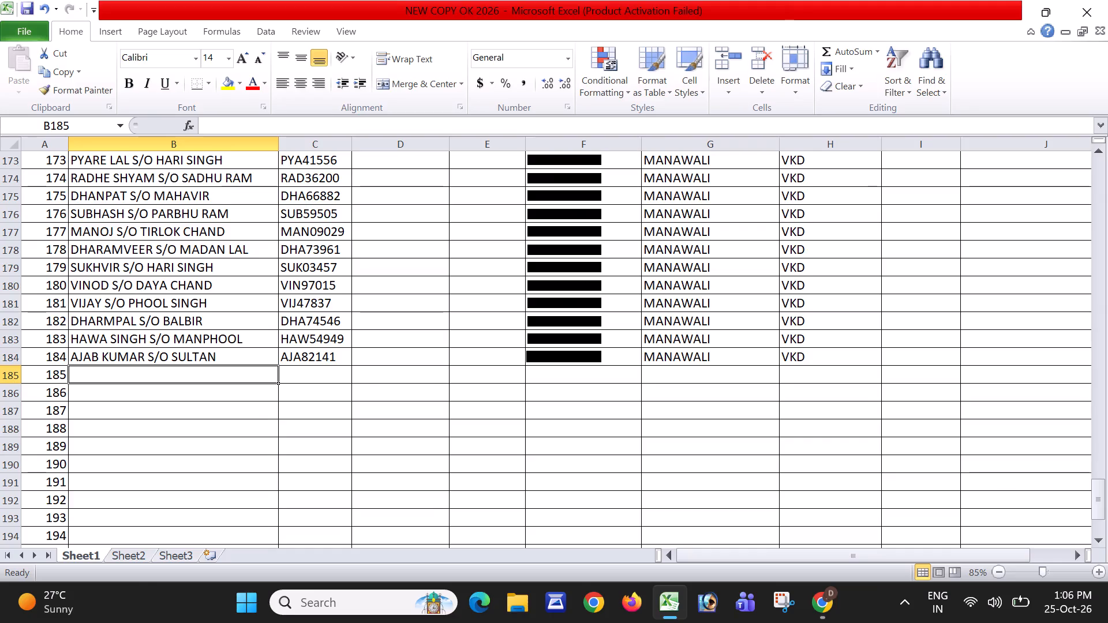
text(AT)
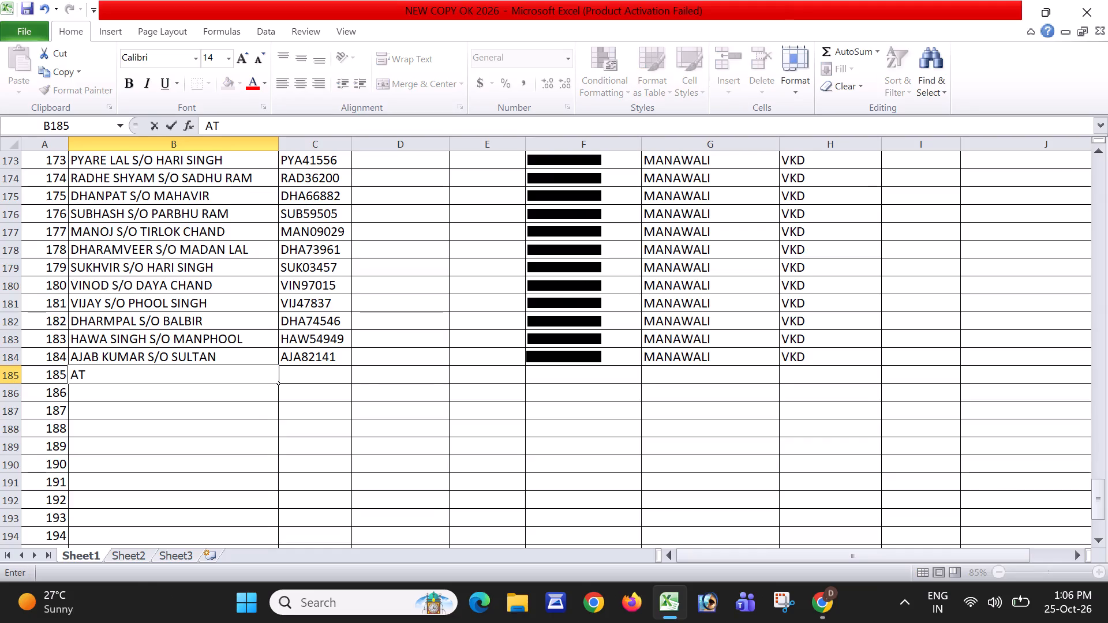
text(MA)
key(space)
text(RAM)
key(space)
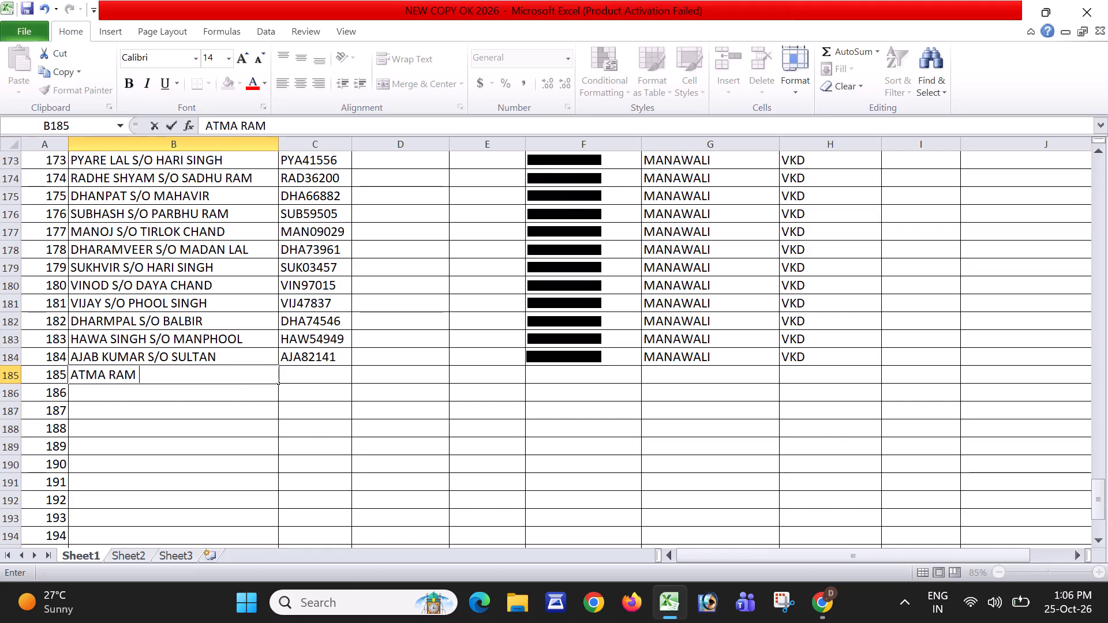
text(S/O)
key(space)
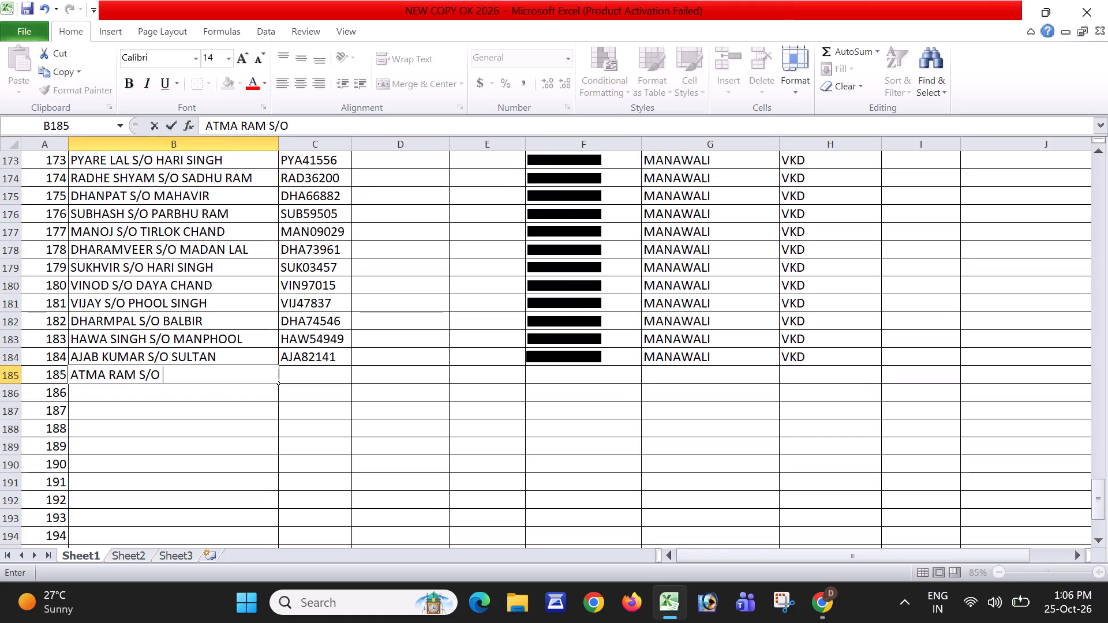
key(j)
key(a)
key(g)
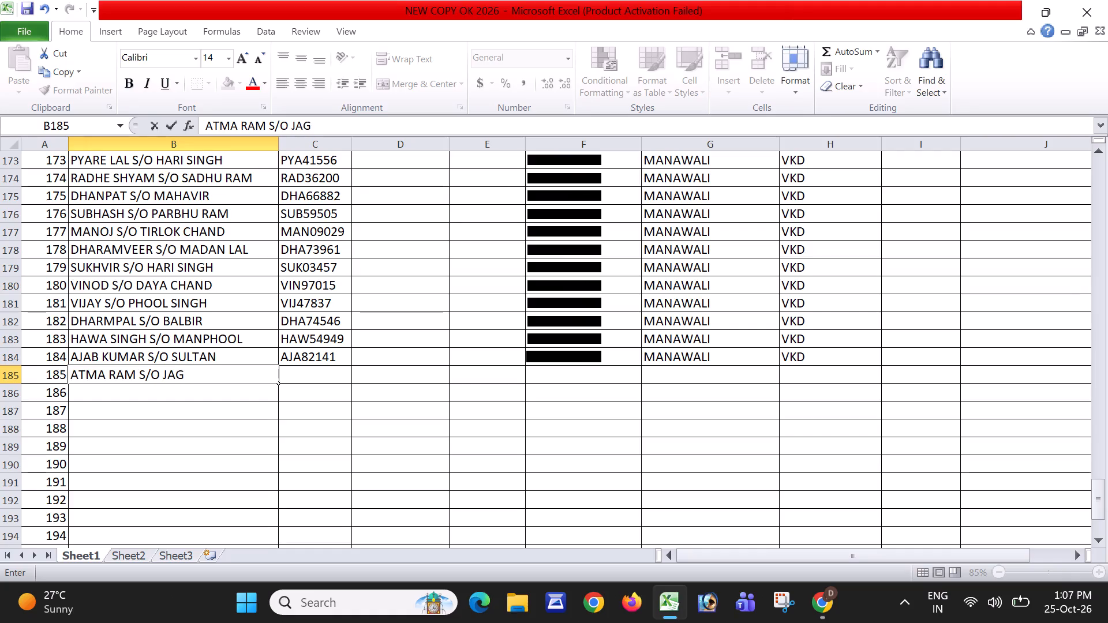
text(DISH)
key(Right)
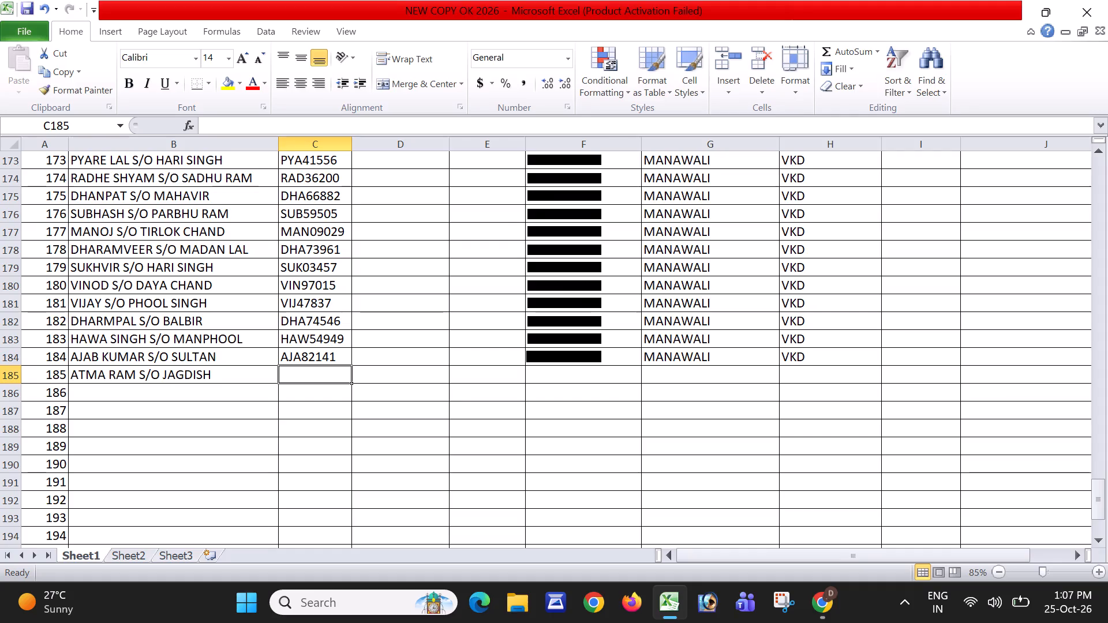
Enter the person's ID code in column C of row 185, using three letters of the name and five digits.
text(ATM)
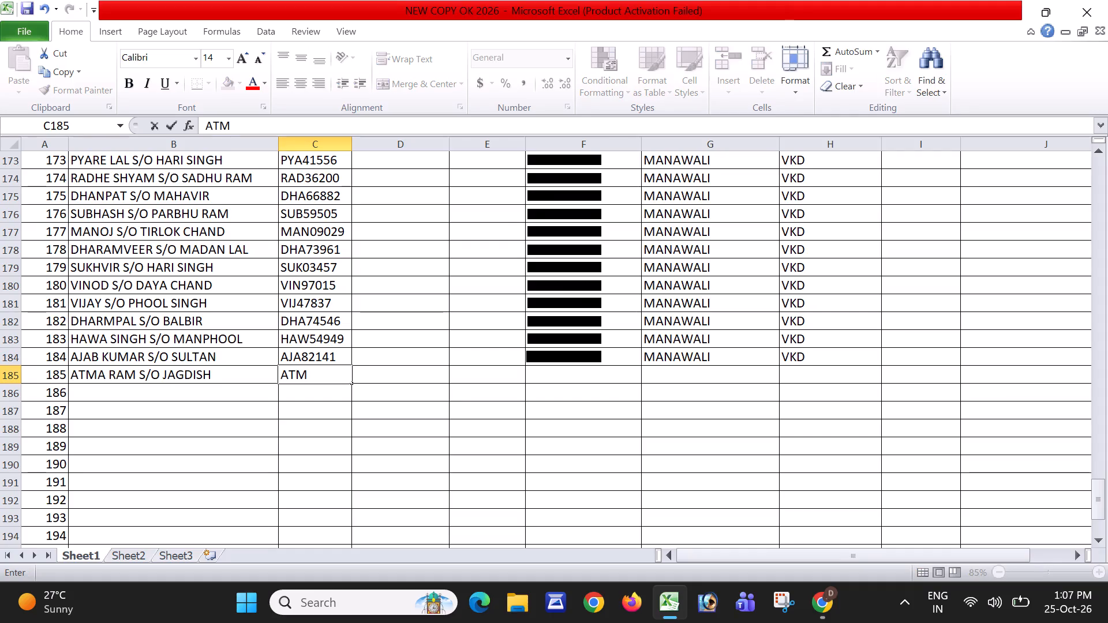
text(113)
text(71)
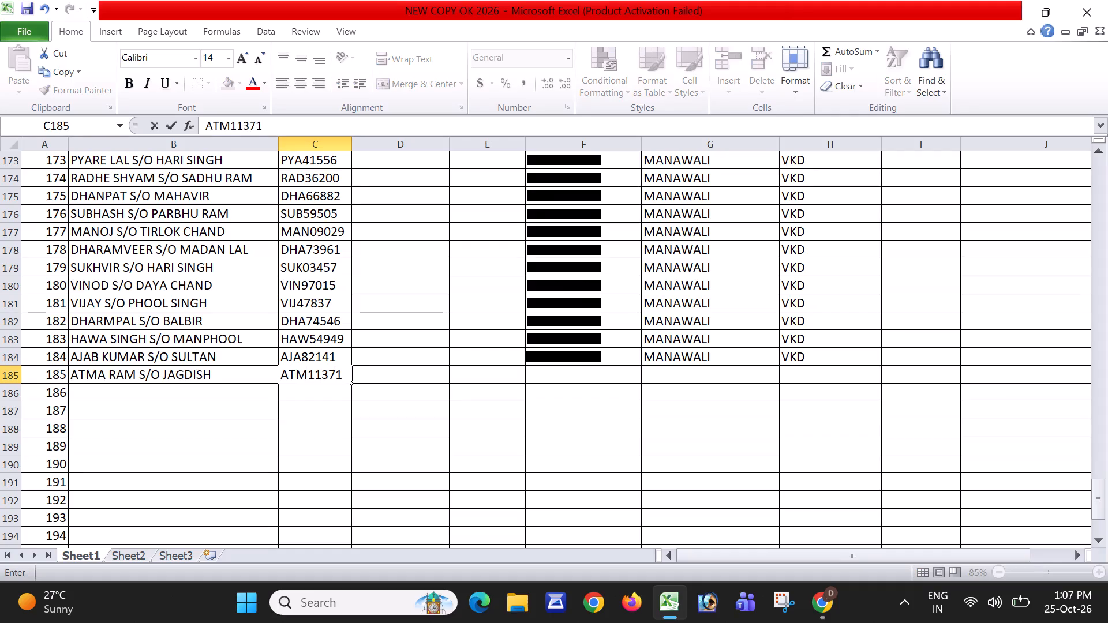
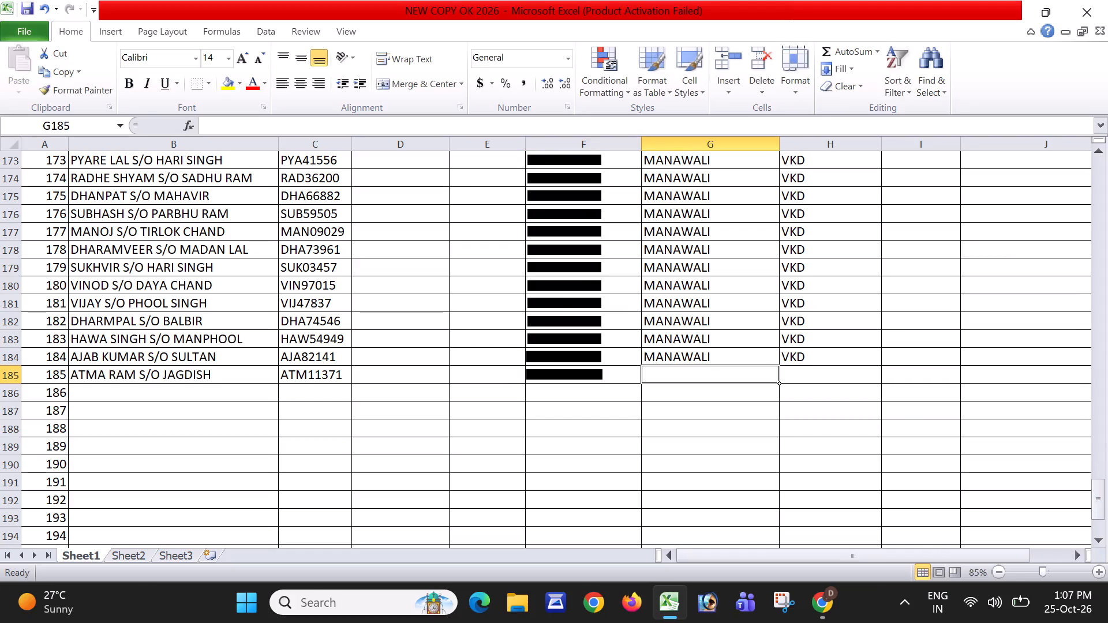
Complete row 185 by entering MANAWALI in column G and VKD in column H.
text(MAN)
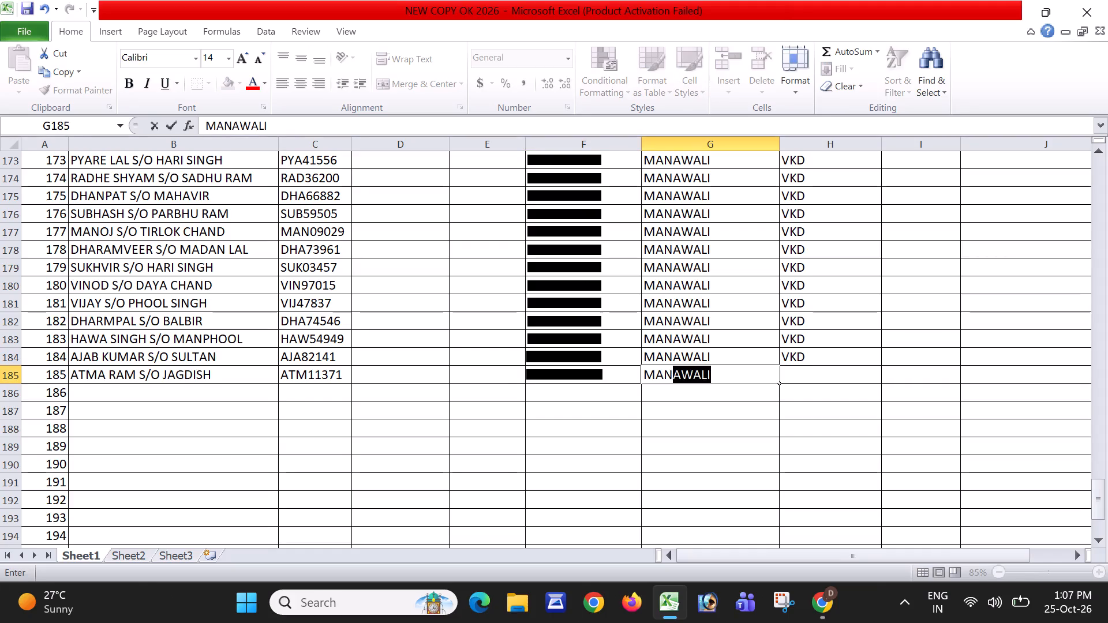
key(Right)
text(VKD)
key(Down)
Enter the next person's name in column B of row 186, followed by S/O and the father's name.
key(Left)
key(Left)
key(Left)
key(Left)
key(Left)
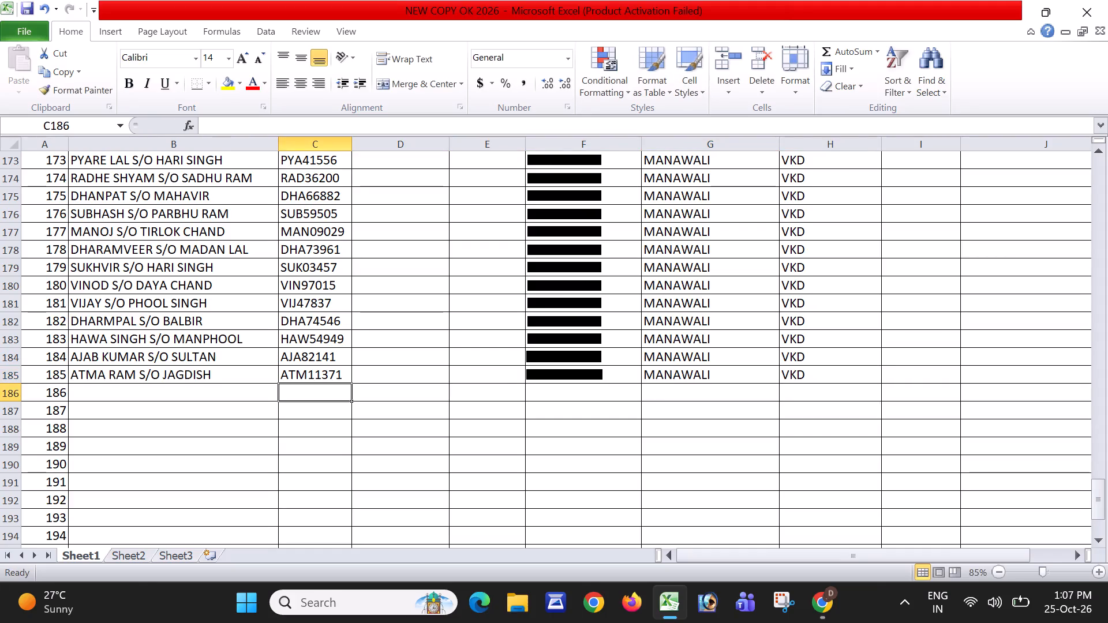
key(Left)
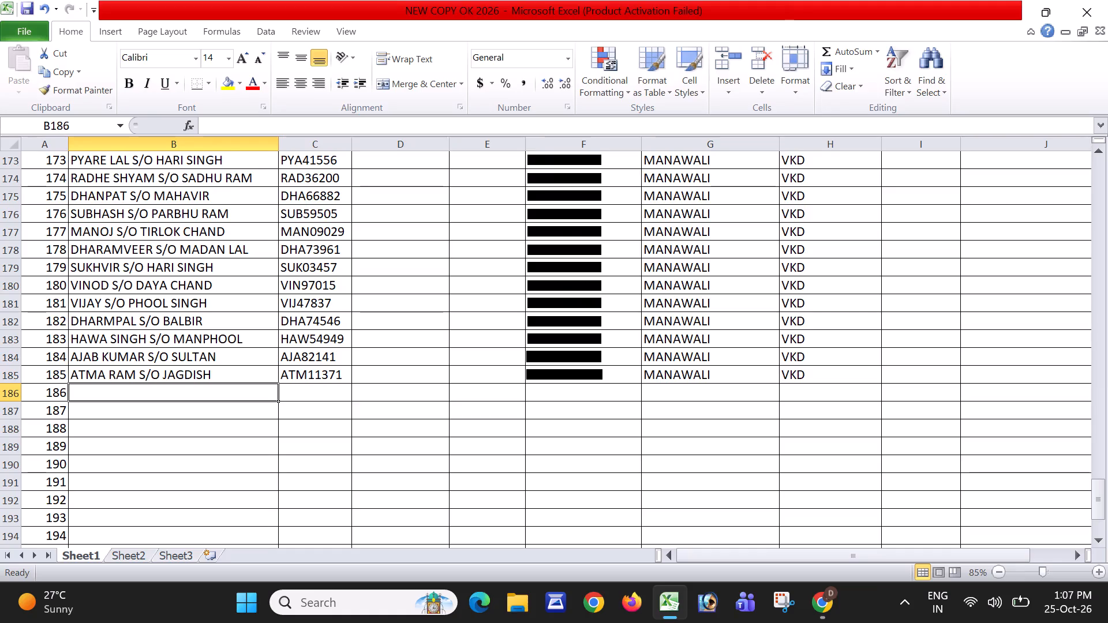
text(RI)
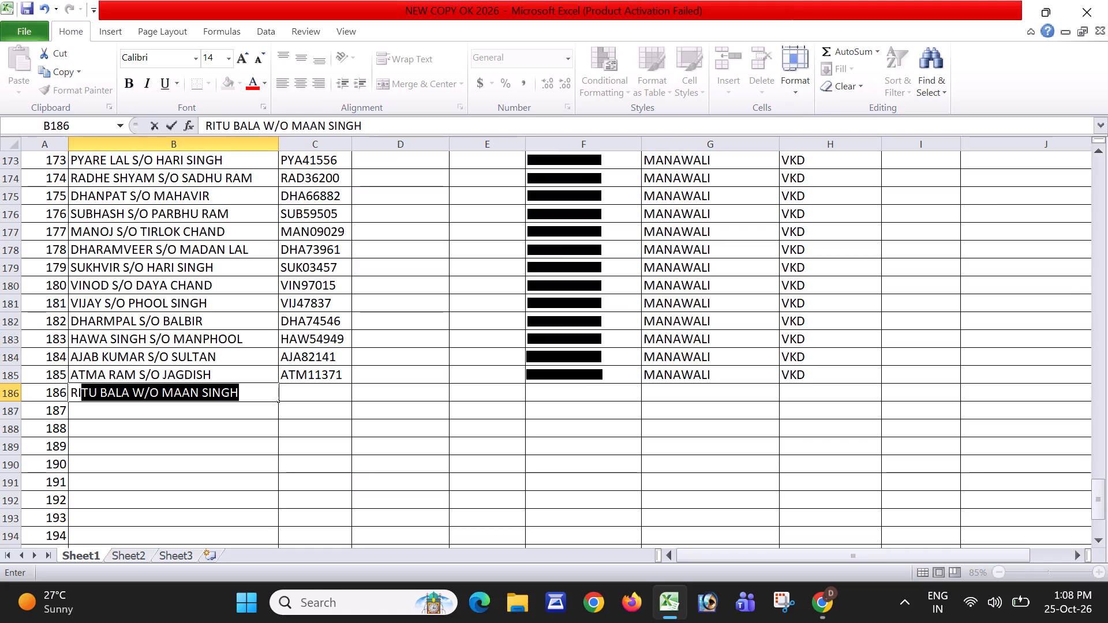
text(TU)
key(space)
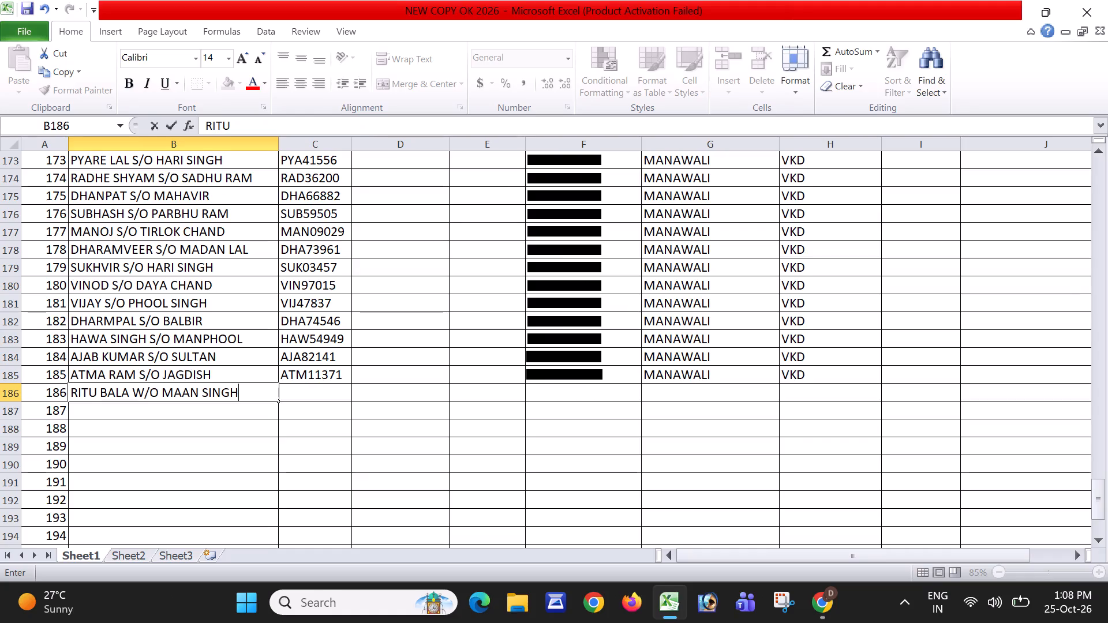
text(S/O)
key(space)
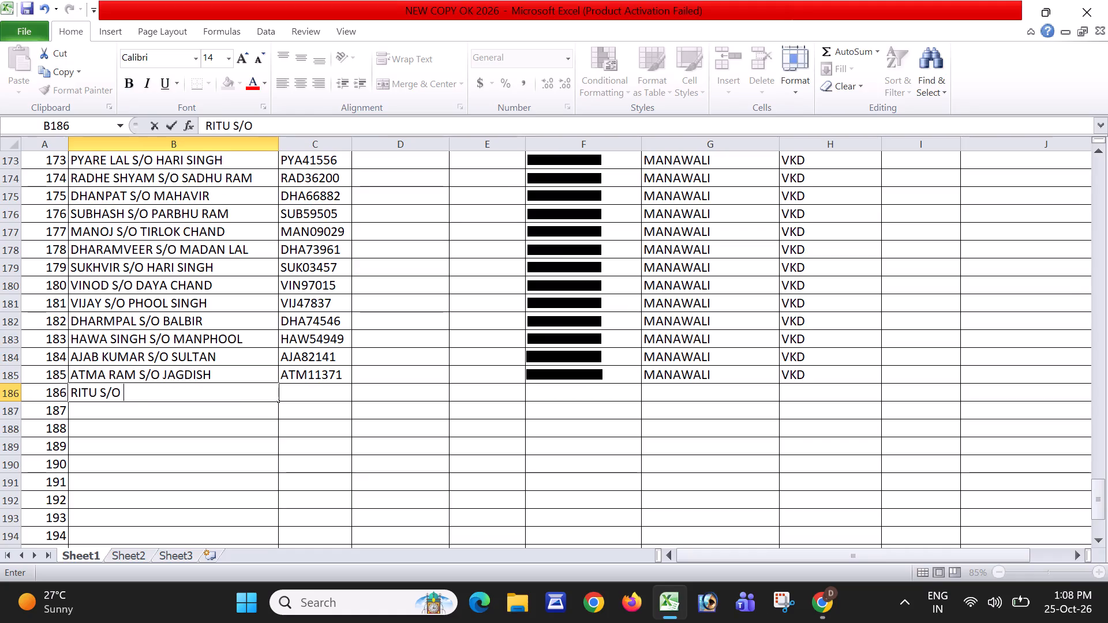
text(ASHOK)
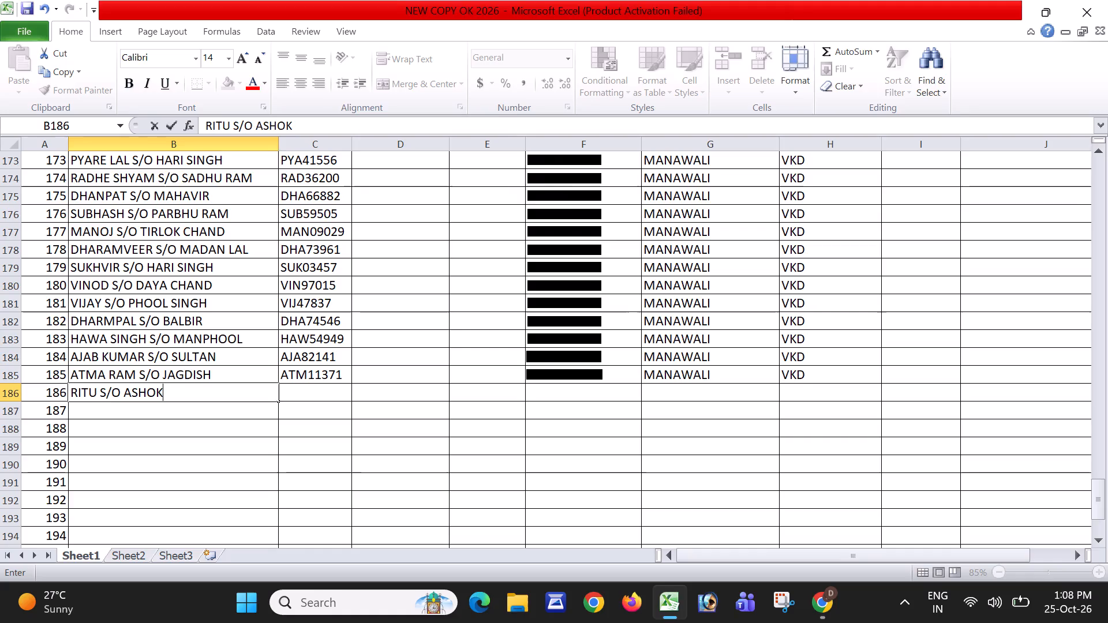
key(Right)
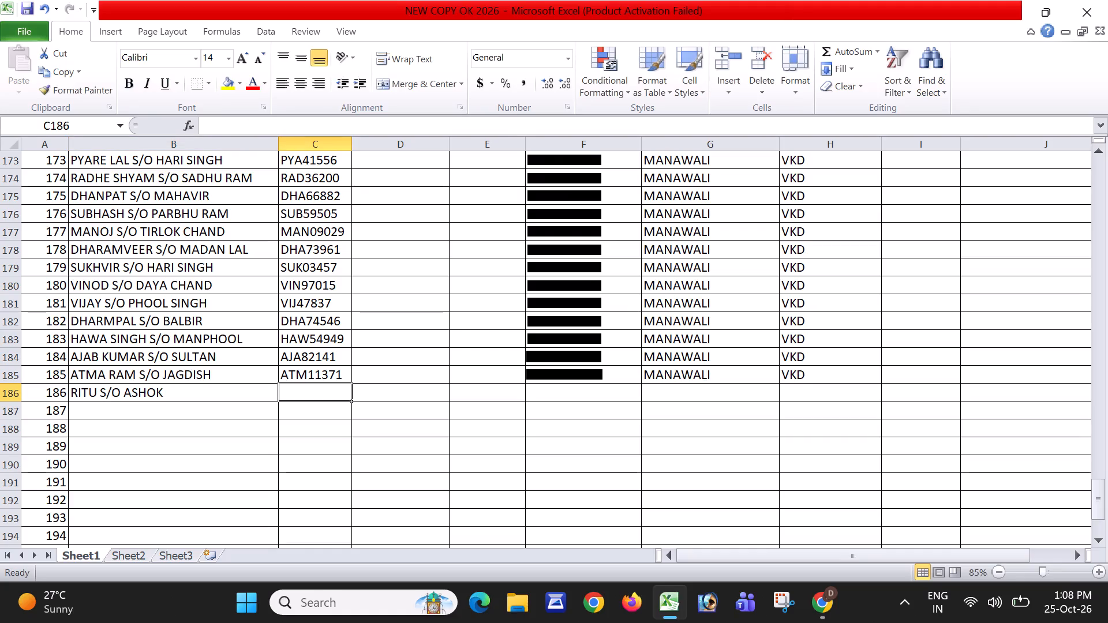
Enter the person's ID code in column C of row 186, using three letters of the name and five digits.
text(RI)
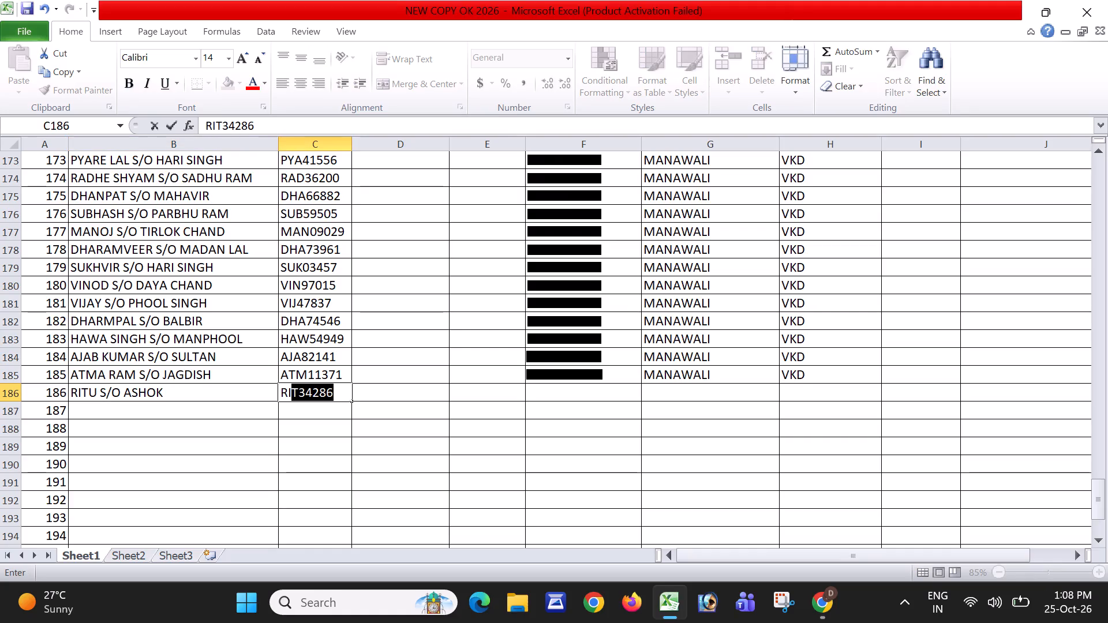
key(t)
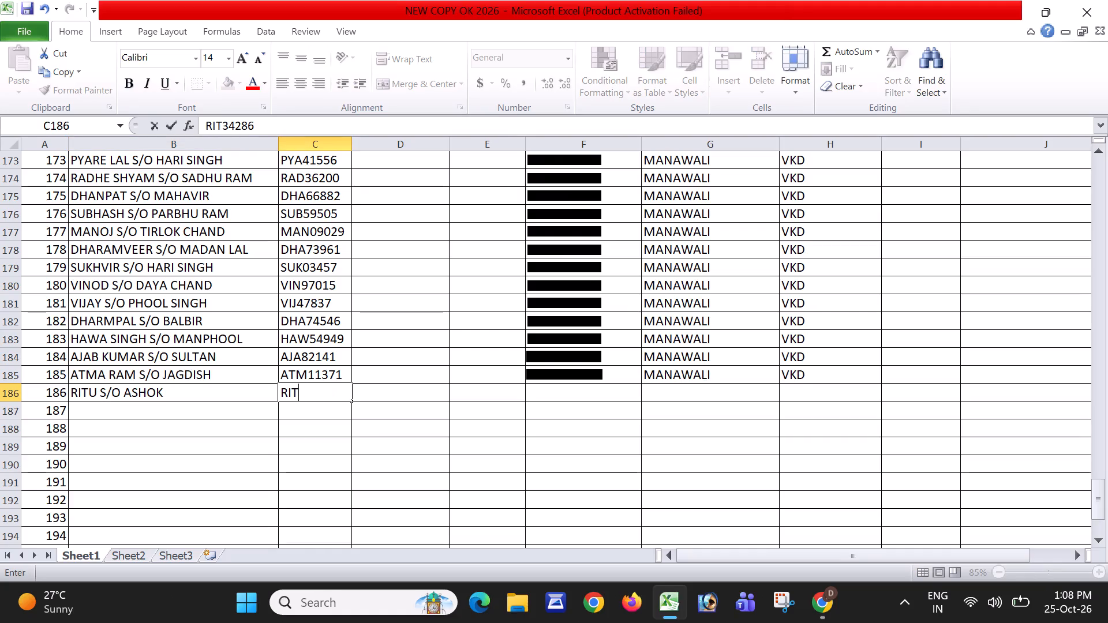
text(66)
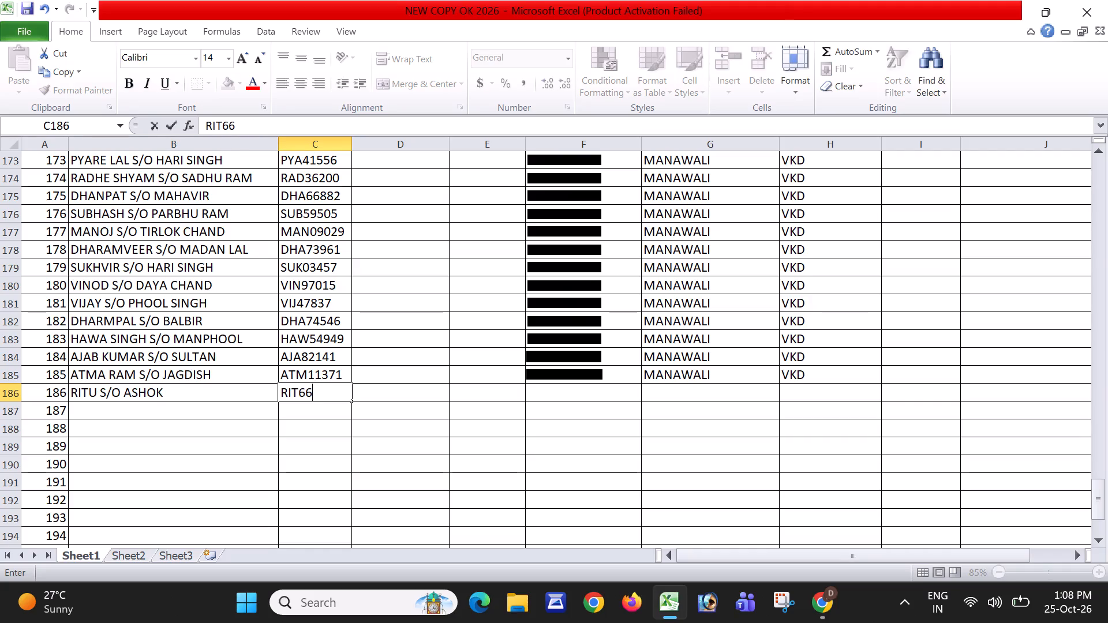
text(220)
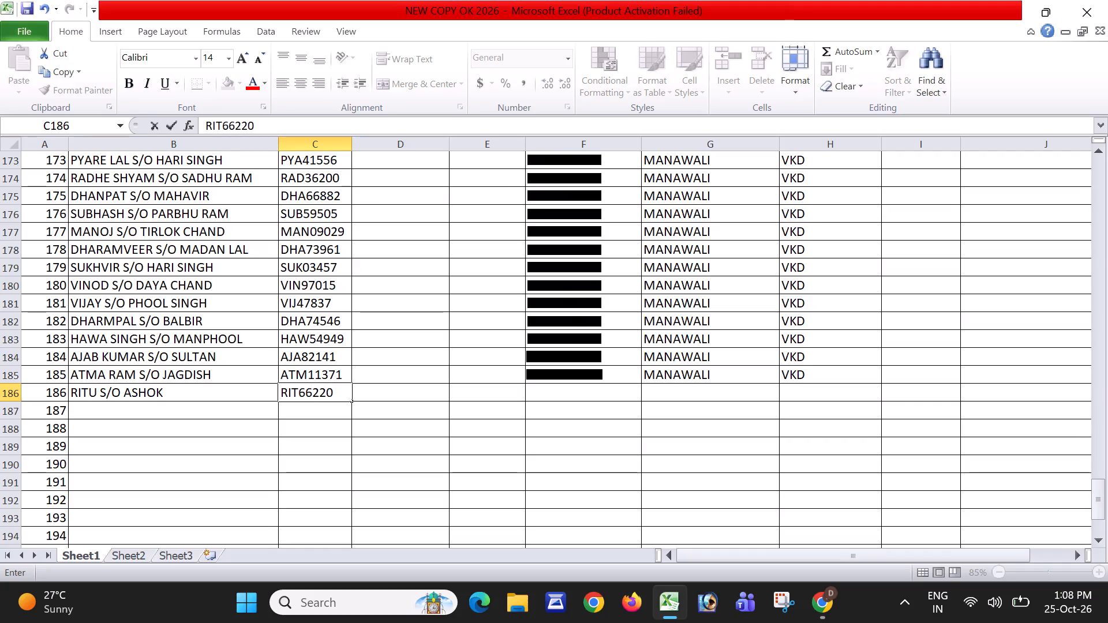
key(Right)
Enter the person's phone number in column F of row 186, with a hyphen after the first five digits.
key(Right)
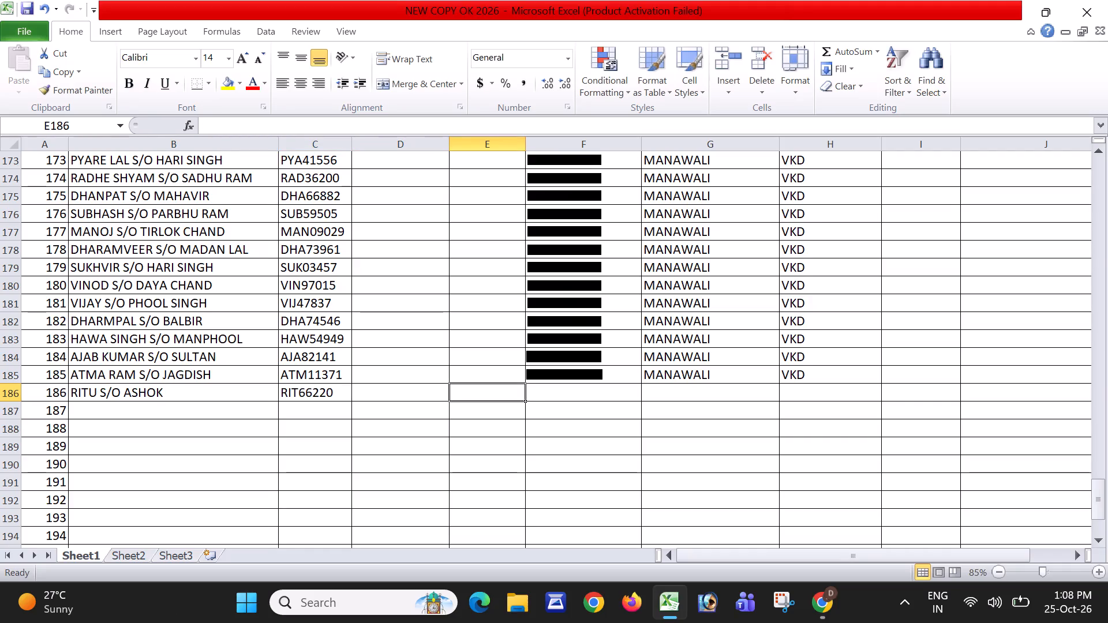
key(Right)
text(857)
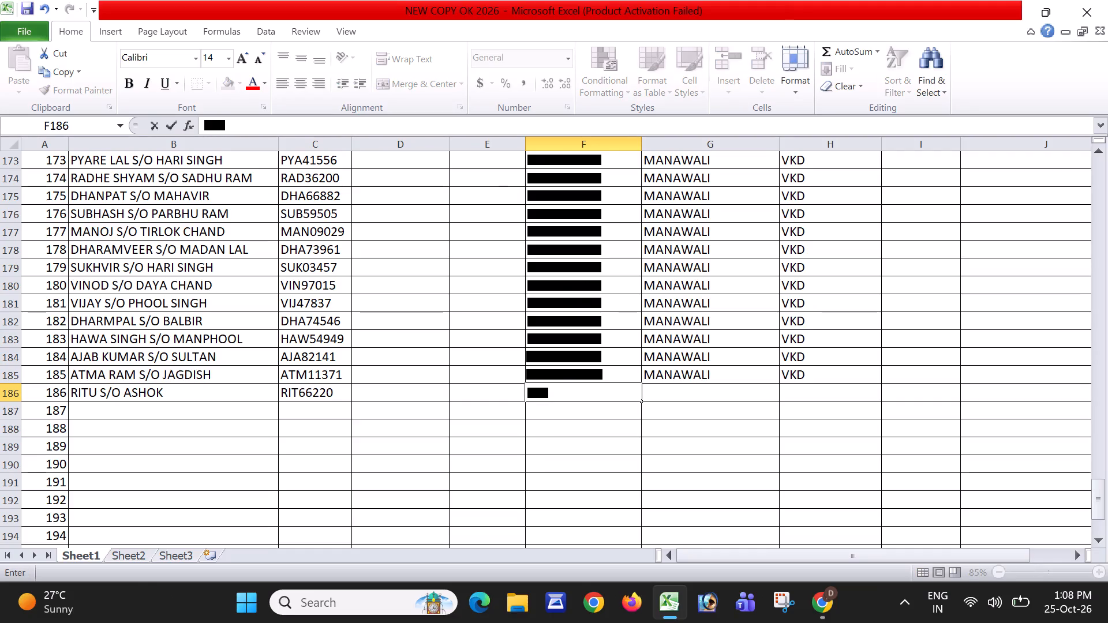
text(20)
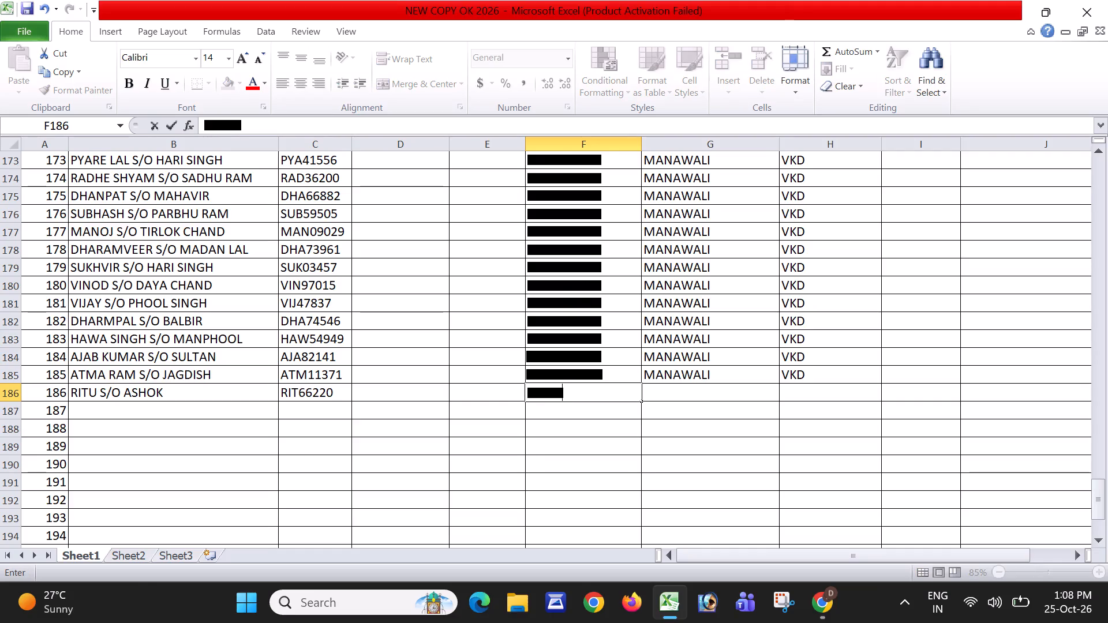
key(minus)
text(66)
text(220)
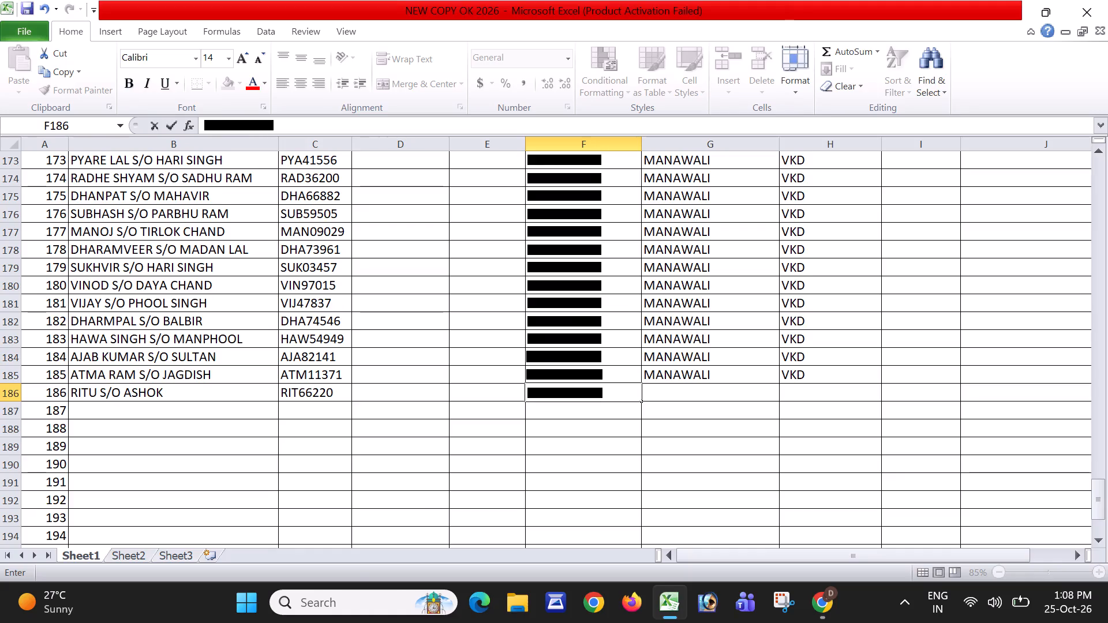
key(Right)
Complete row 186 by entering MANAWALI in column G and VKD in column H.
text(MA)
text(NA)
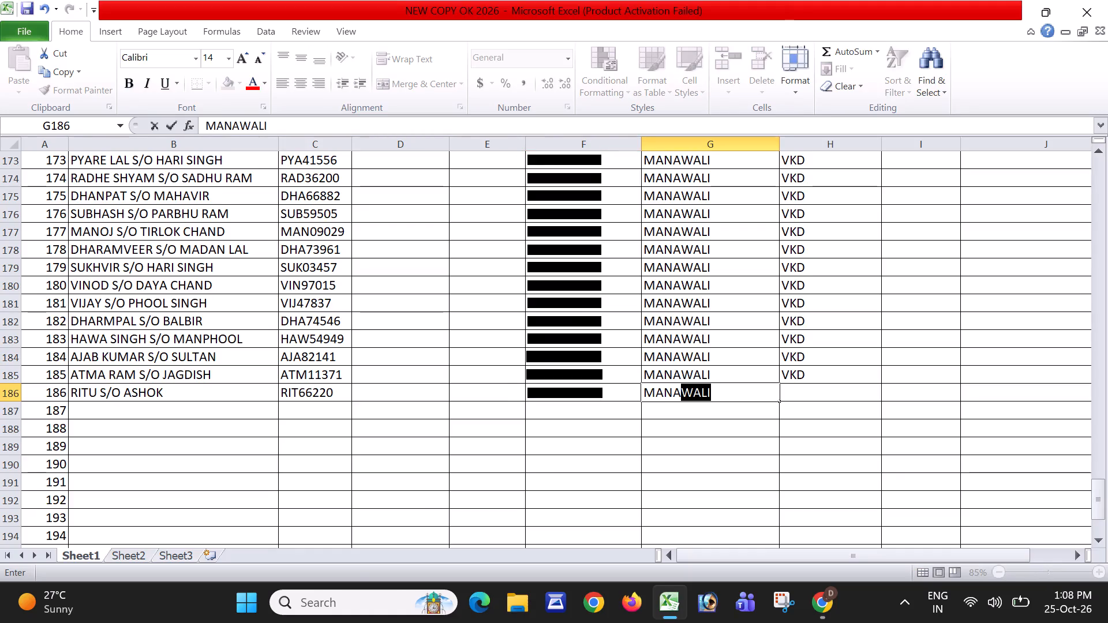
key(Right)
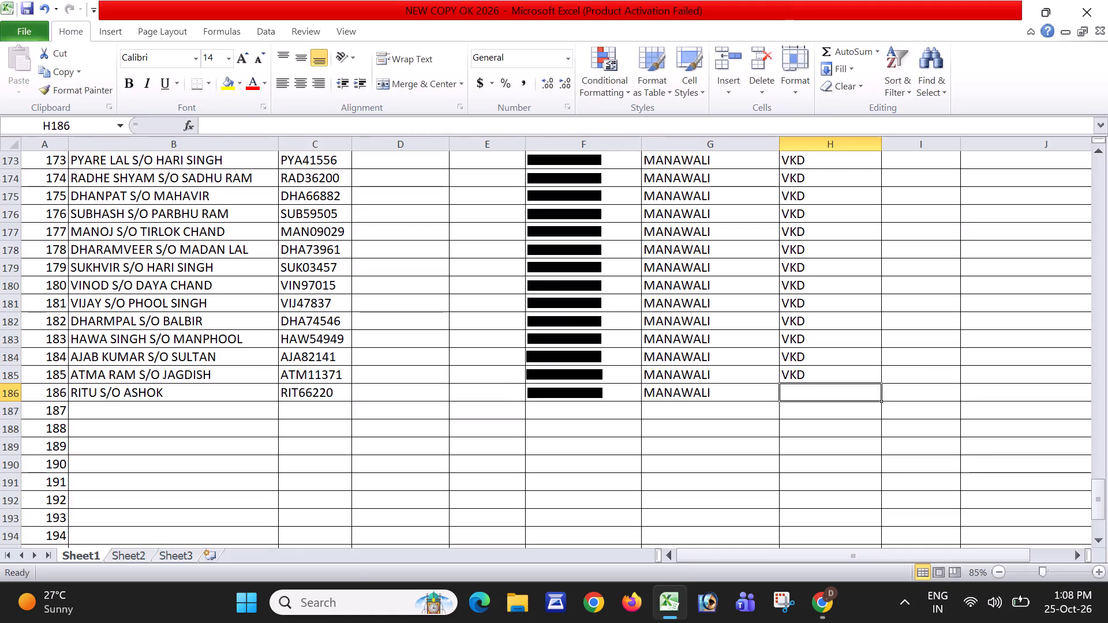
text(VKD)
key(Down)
Select the empty name cell in column B of row 187 and save the workbook.
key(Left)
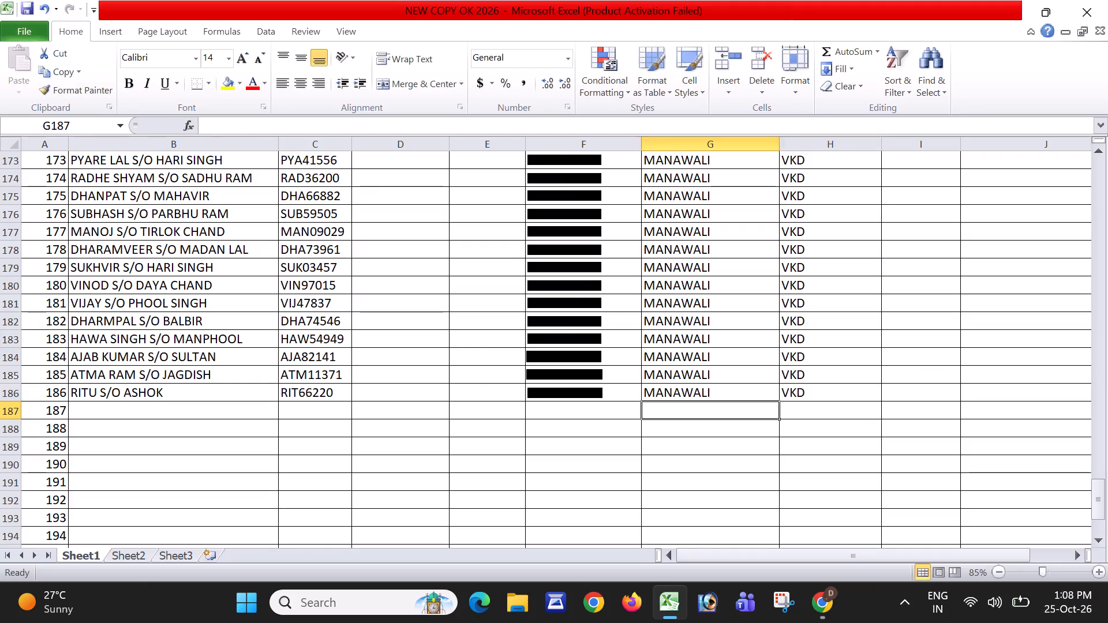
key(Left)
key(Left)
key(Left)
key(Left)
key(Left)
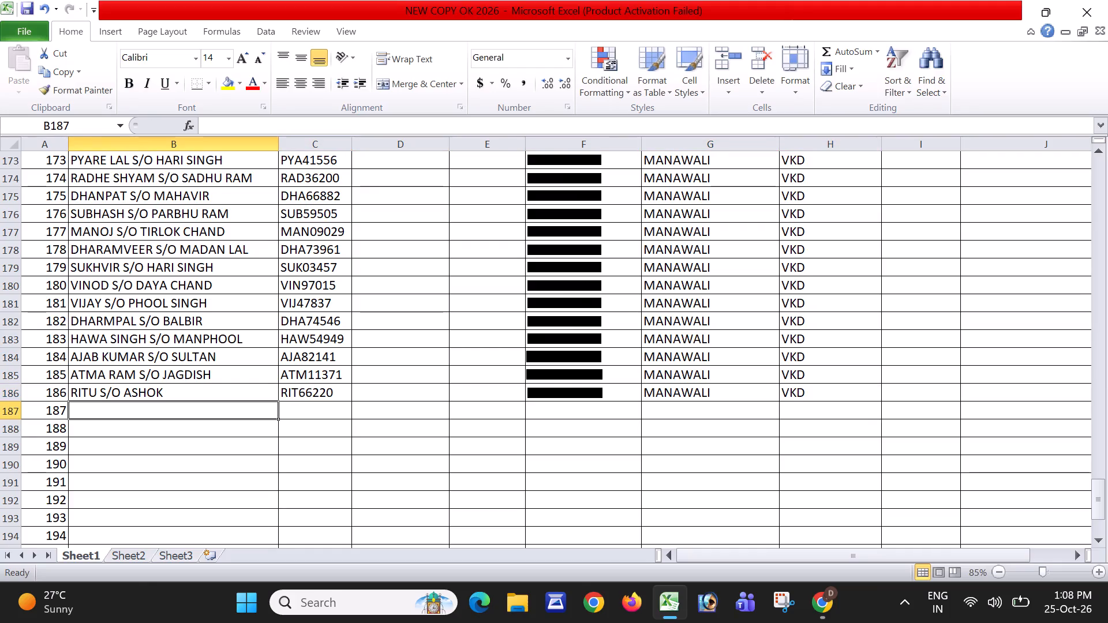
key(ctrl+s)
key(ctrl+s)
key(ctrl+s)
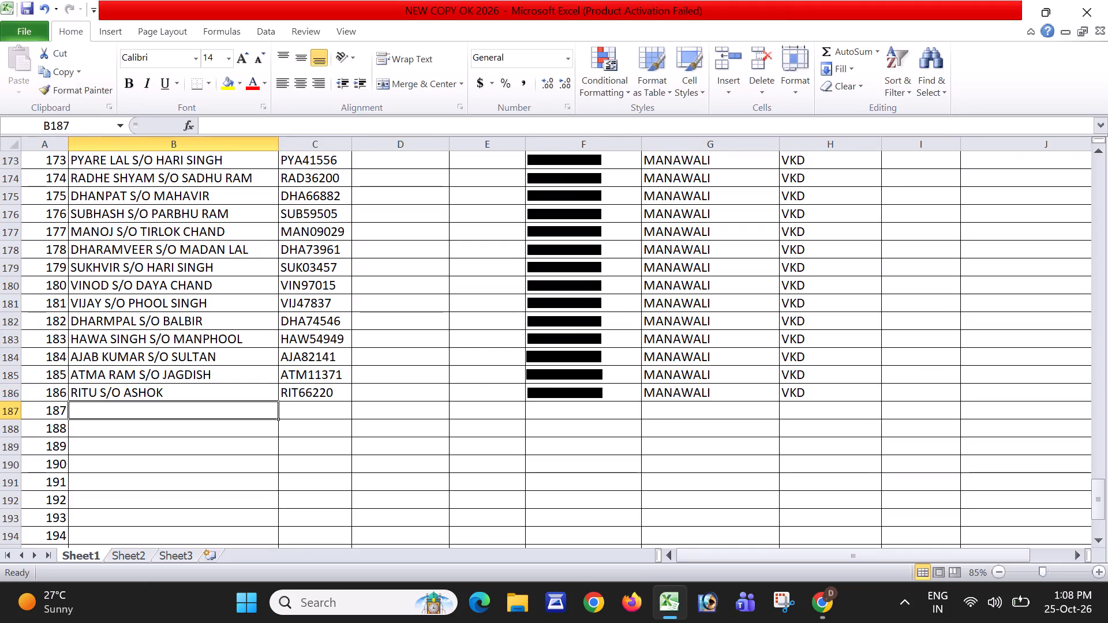
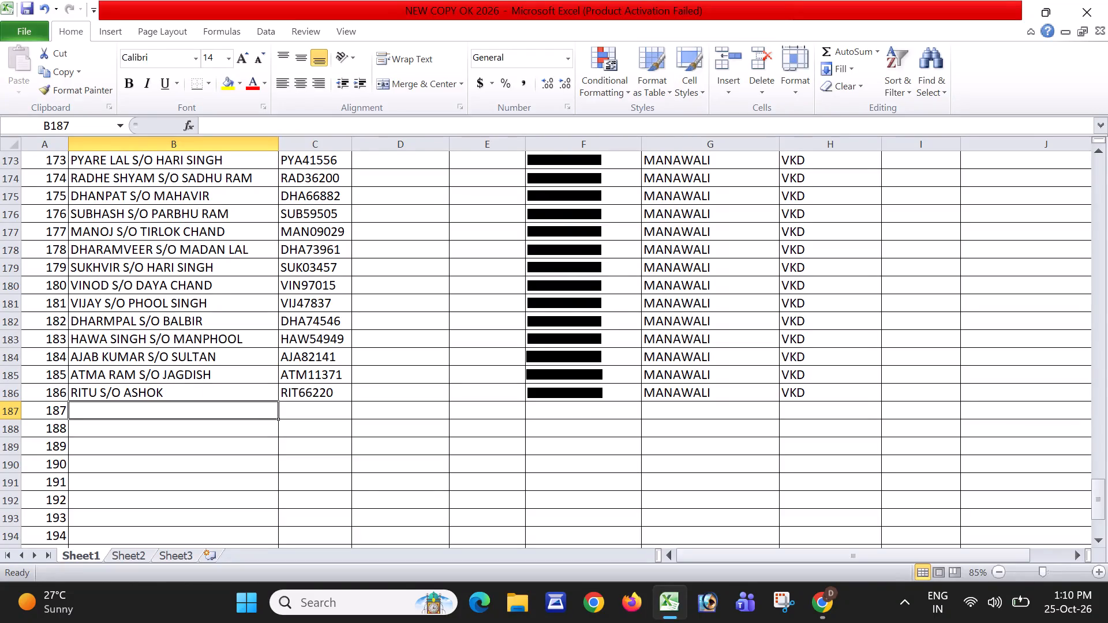
Save the NEW COPY OK 2026 workbook with the records entered through row 186.
key(ctrl+s)
key(ctrl+s)
key(ctrl+s)
key(ctrl+s)
key(ctrl+s)
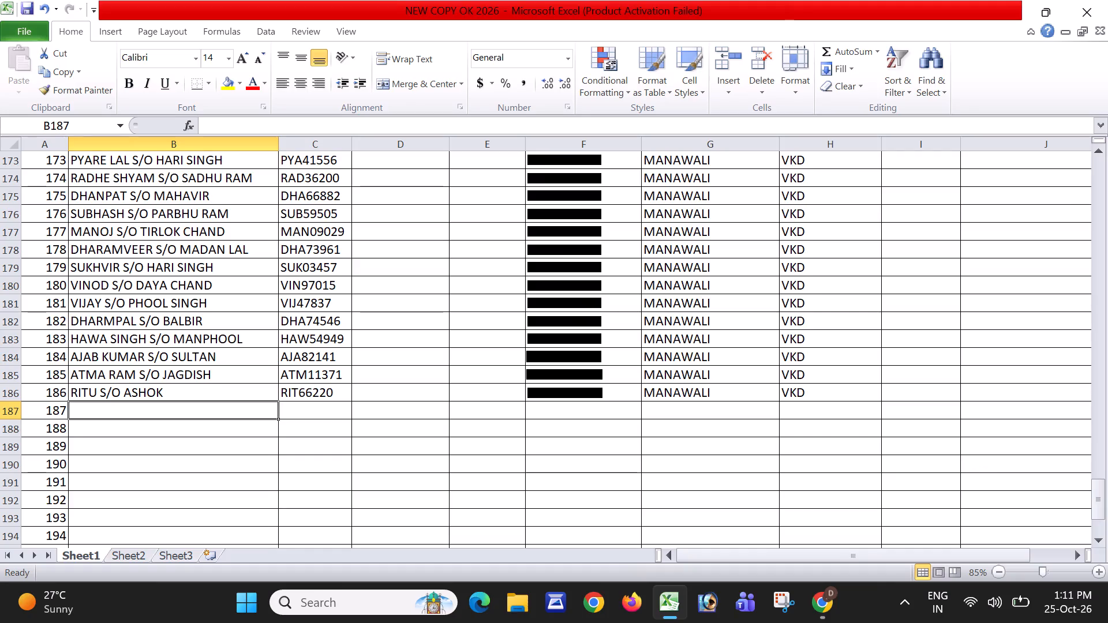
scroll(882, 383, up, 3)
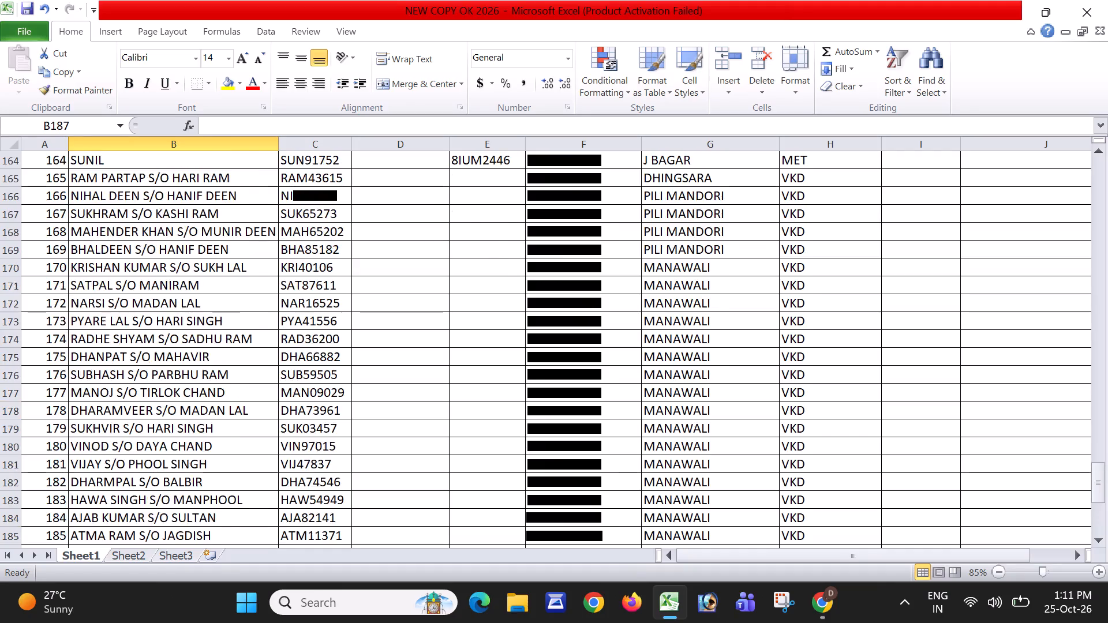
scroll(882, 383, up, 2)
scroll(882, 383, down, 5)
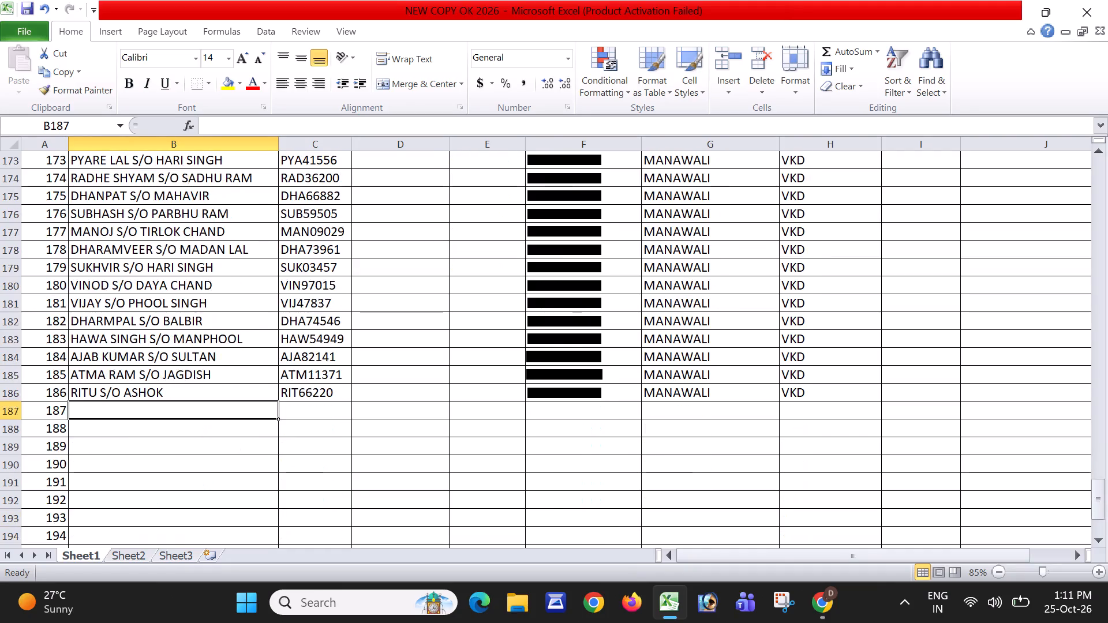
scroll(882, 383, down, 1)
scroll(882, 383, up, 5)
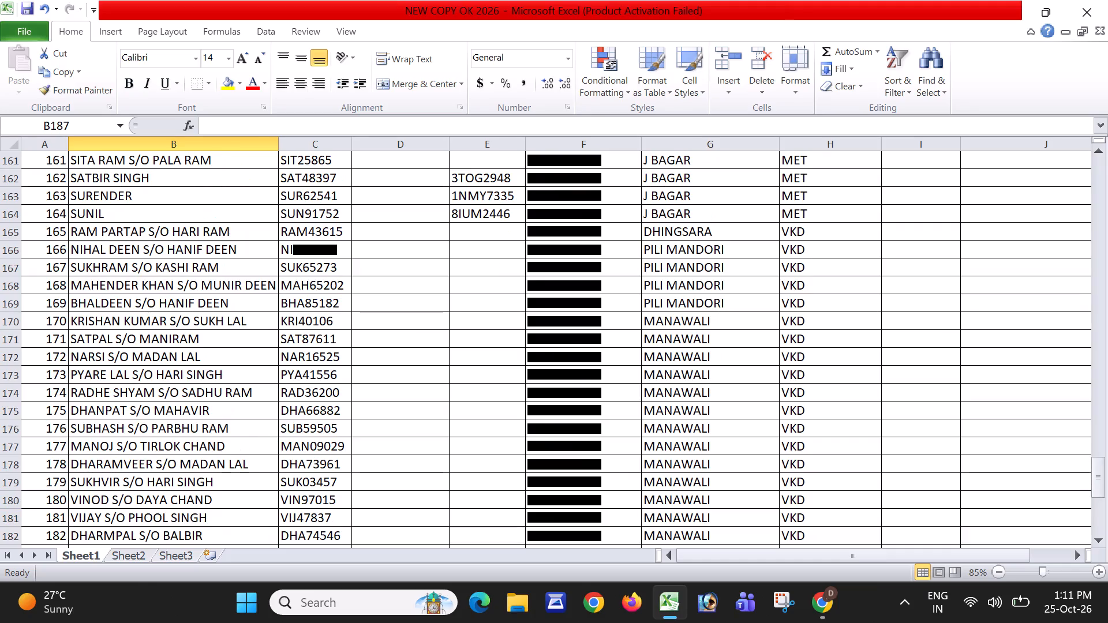
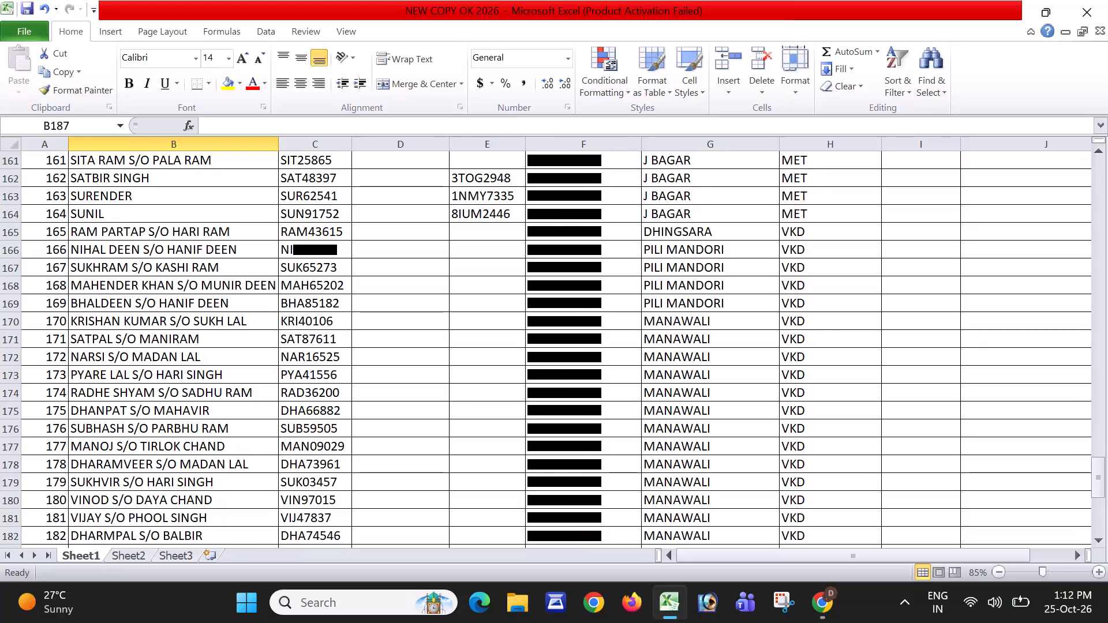
Review the previously entered records in the rows above row 187.
scroll(721, 367, down, 5)
scroll(721, 367, up, 3)
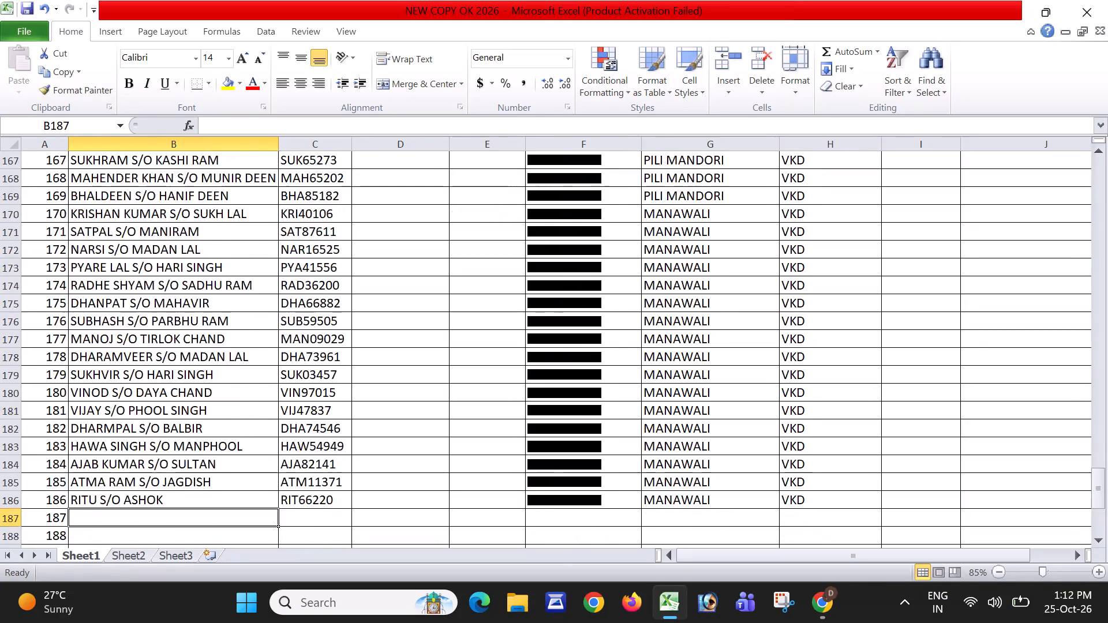
scroll(721, 367, up, 7)
scroll(722, 367, down, 12)
scroll(722, 367, up, 5)
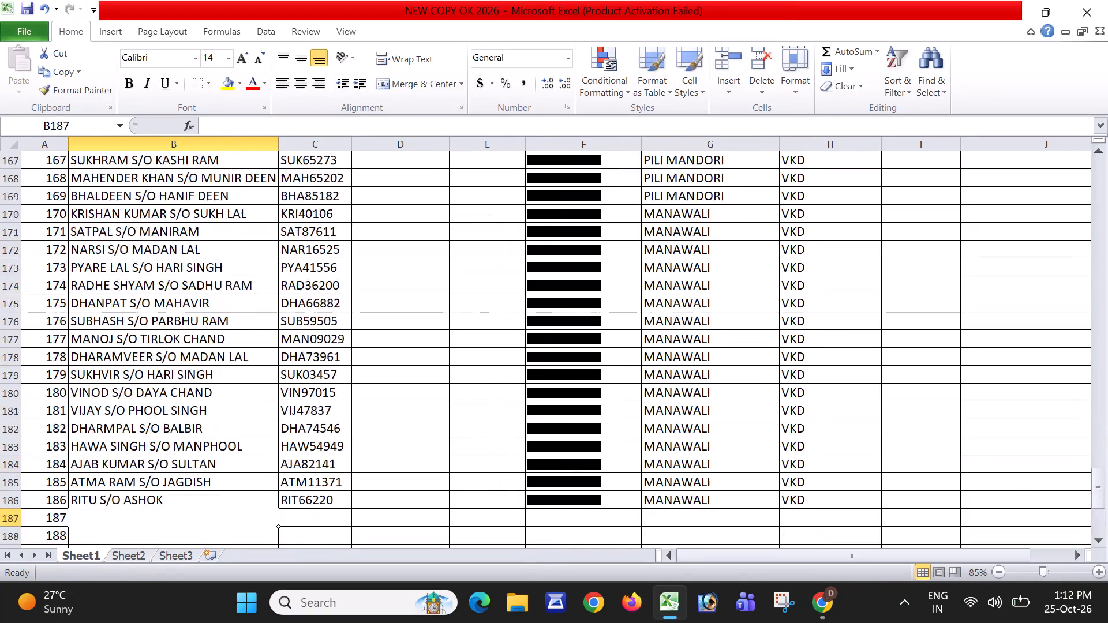
scroll(722, 367, up, 3)
scroll(722, 367, down, 5)
scroll(722, 367, up, 5)
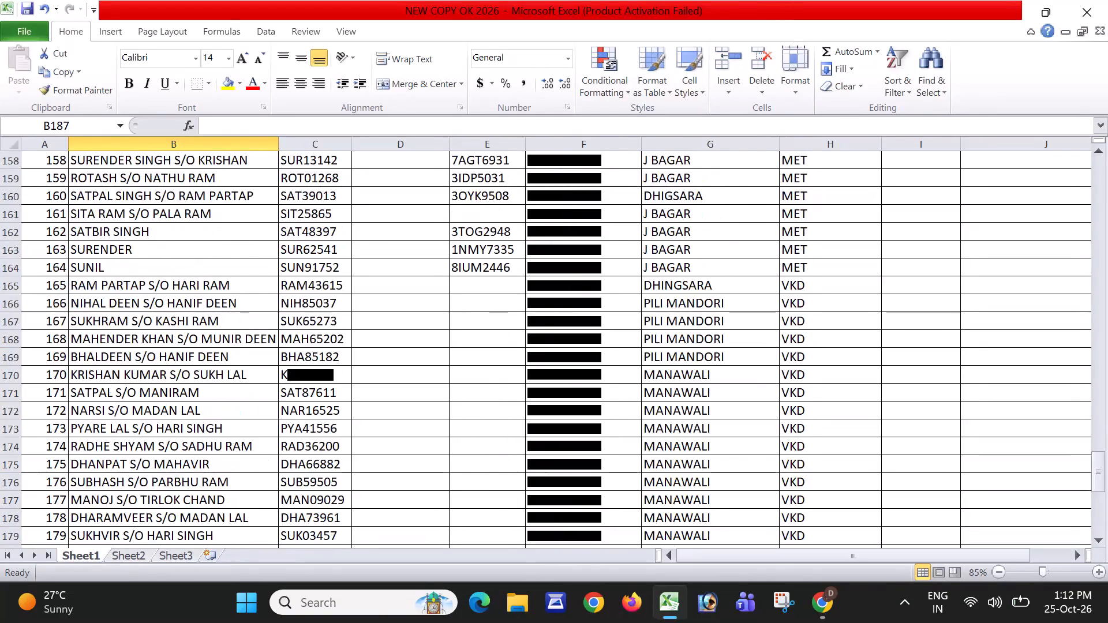
scroll(722, 367, down, 6)
scroll(722, 367, up, 6)
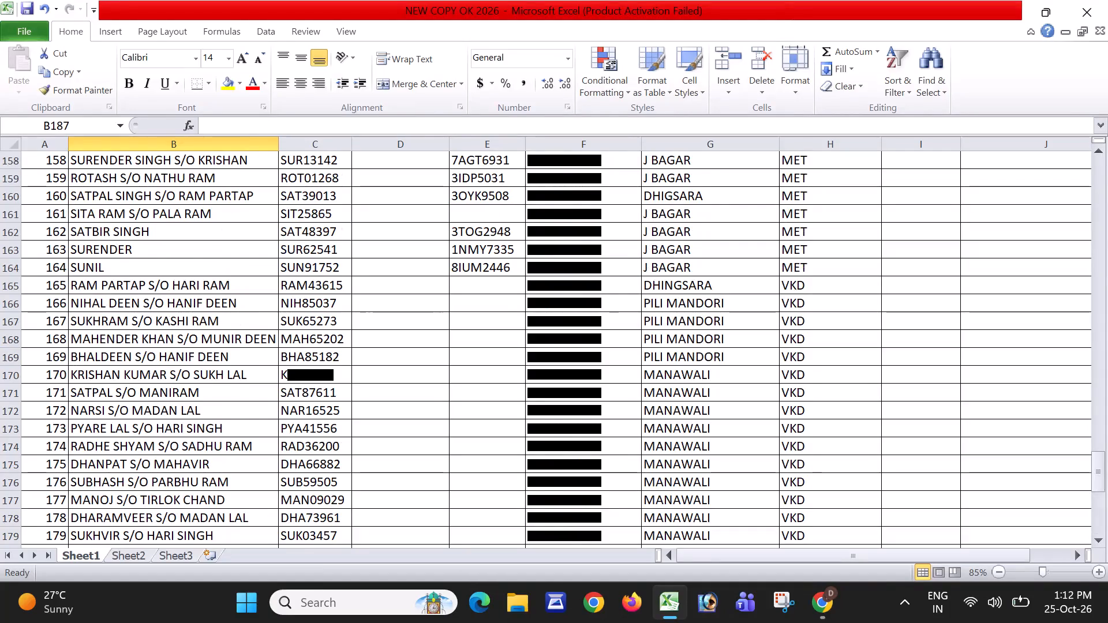
scroll(804, 366, down, 11)
scroll(804, 366, up, 11)
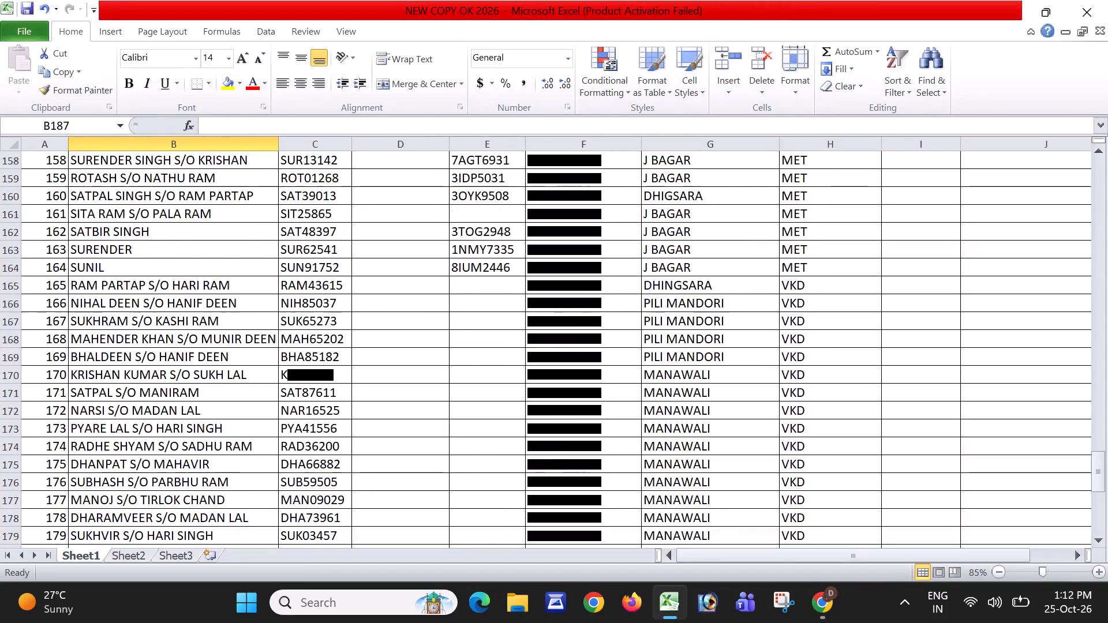
scroll(804, 366, up, 5)
scroll(804, 366, down, 5)
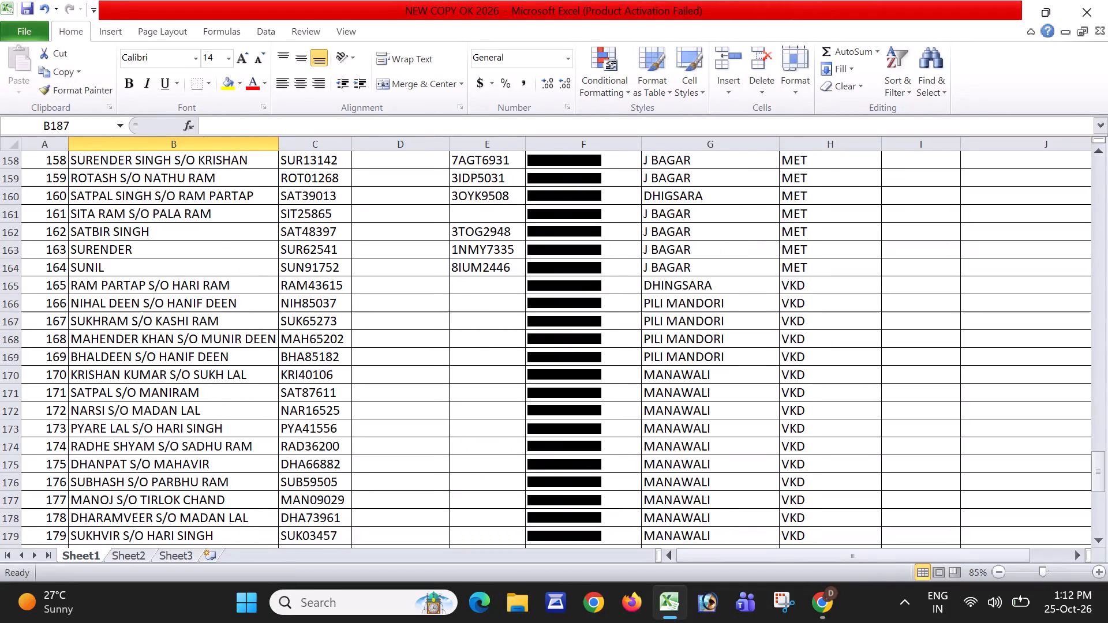
scroll(804, 366, up, 1)
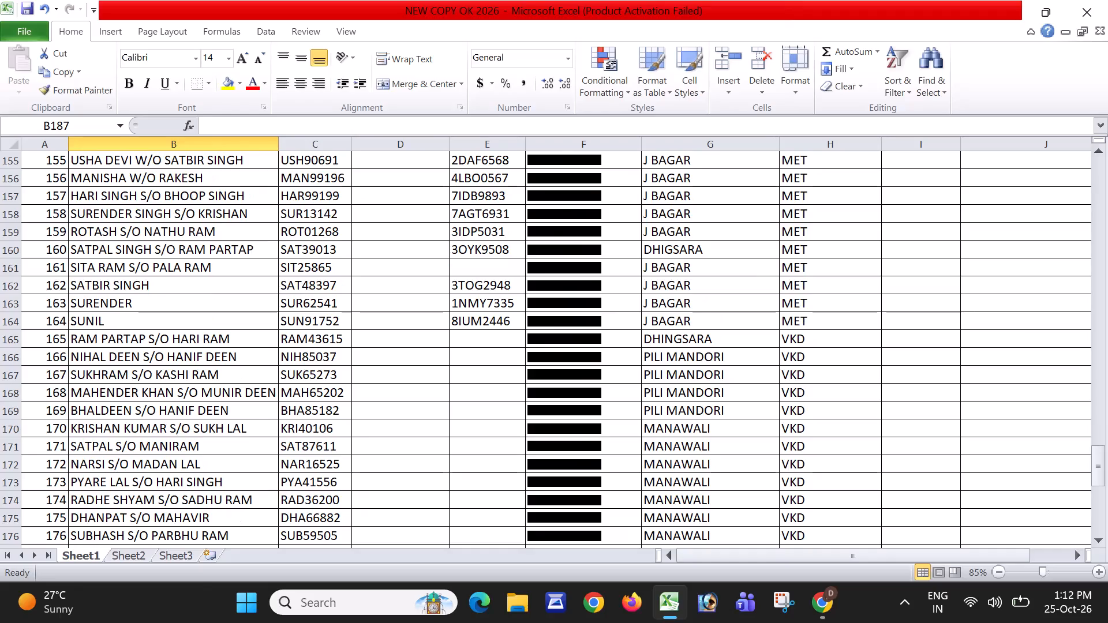
scroll(840, 368, down, 4)
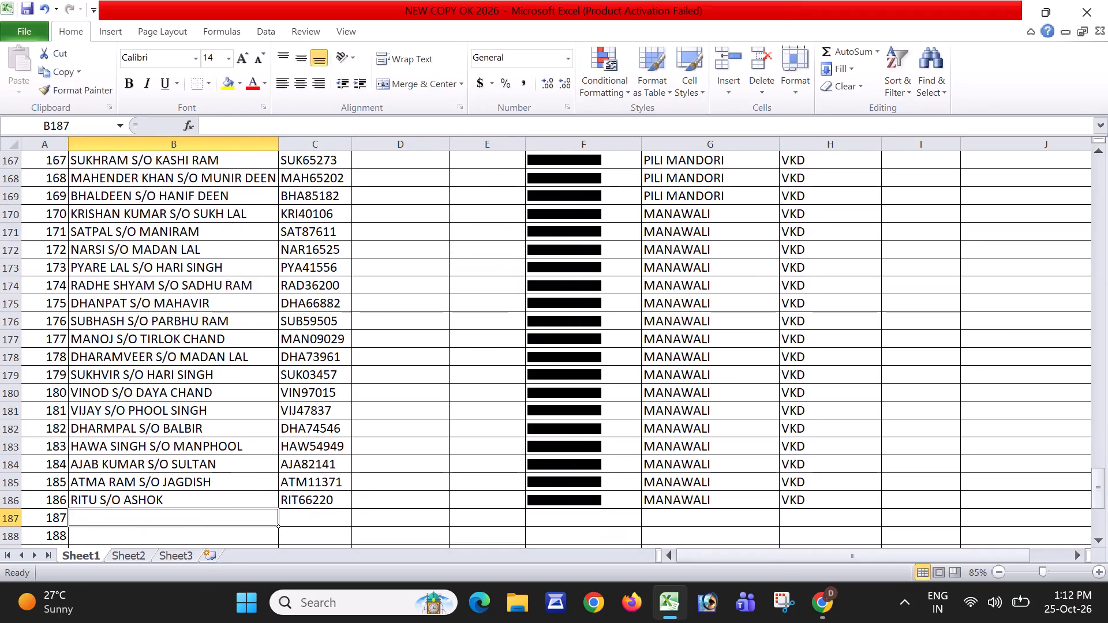
Enter the next person's full name, followed by S/O and the father's name, in the name column of row 187.
scroll(835, 492, down, 3)
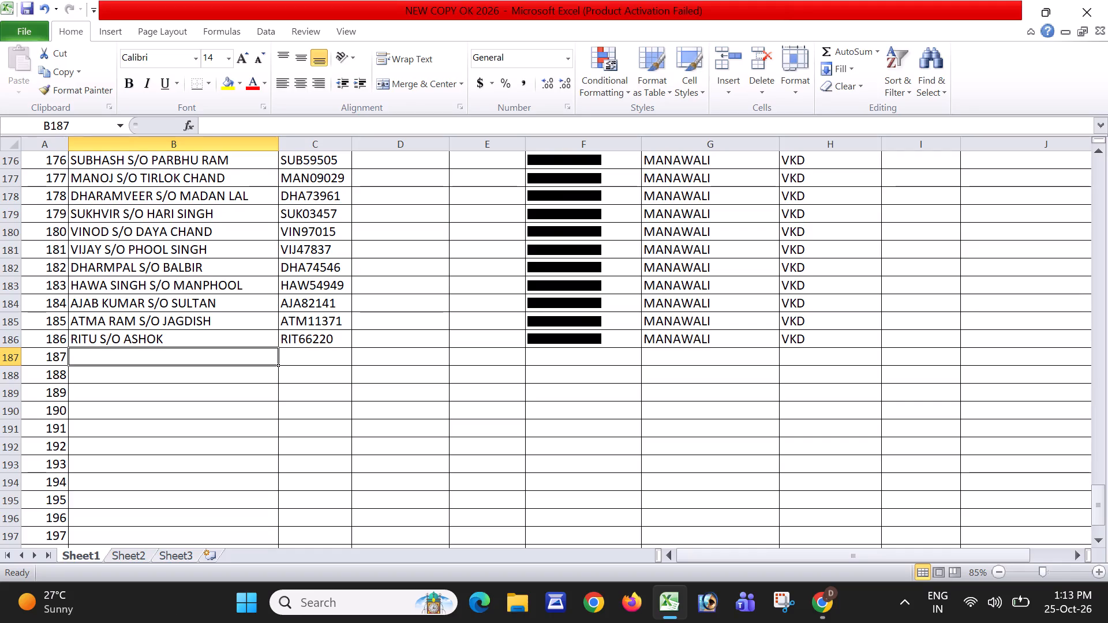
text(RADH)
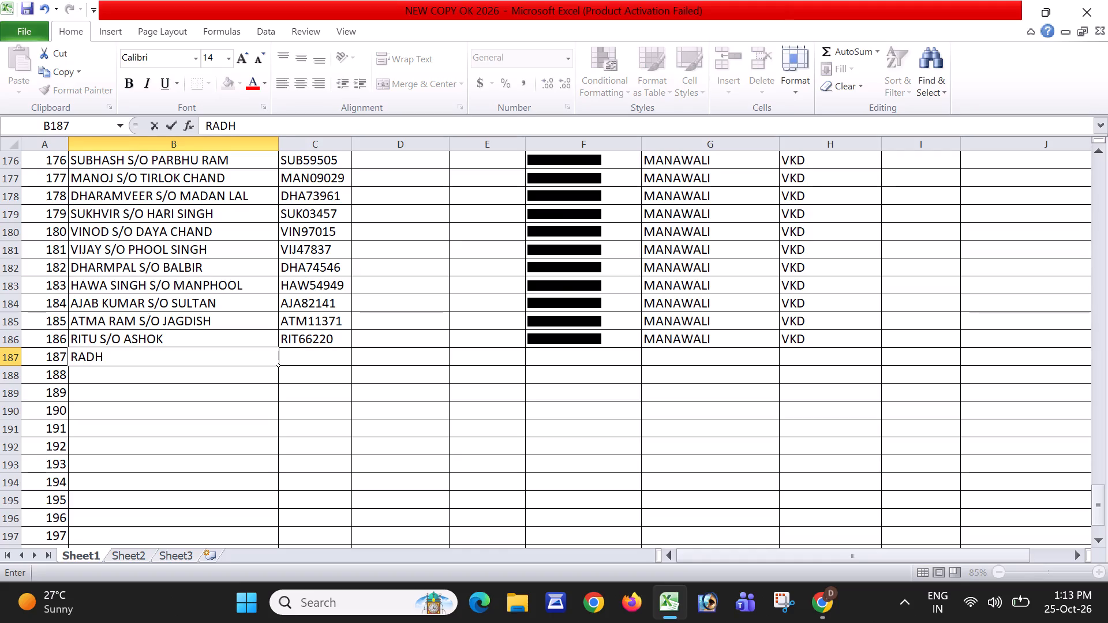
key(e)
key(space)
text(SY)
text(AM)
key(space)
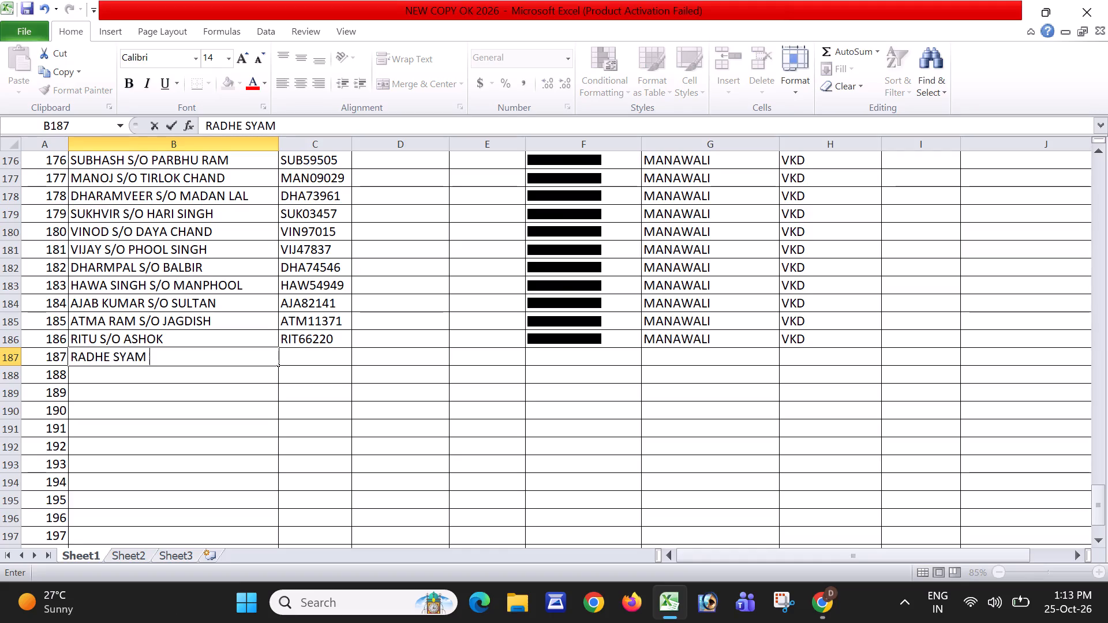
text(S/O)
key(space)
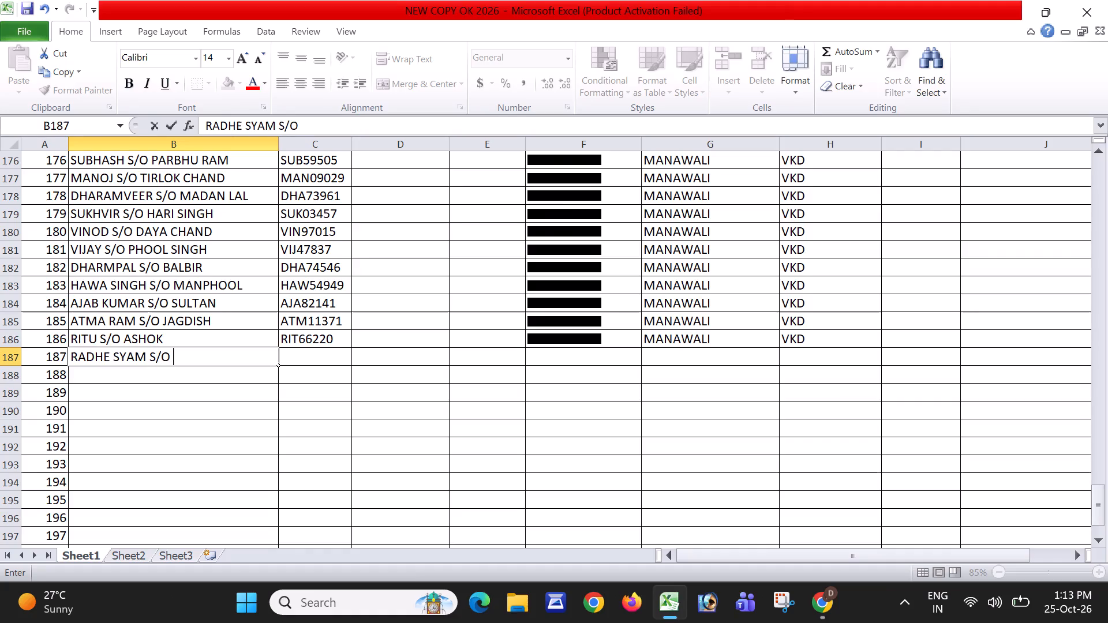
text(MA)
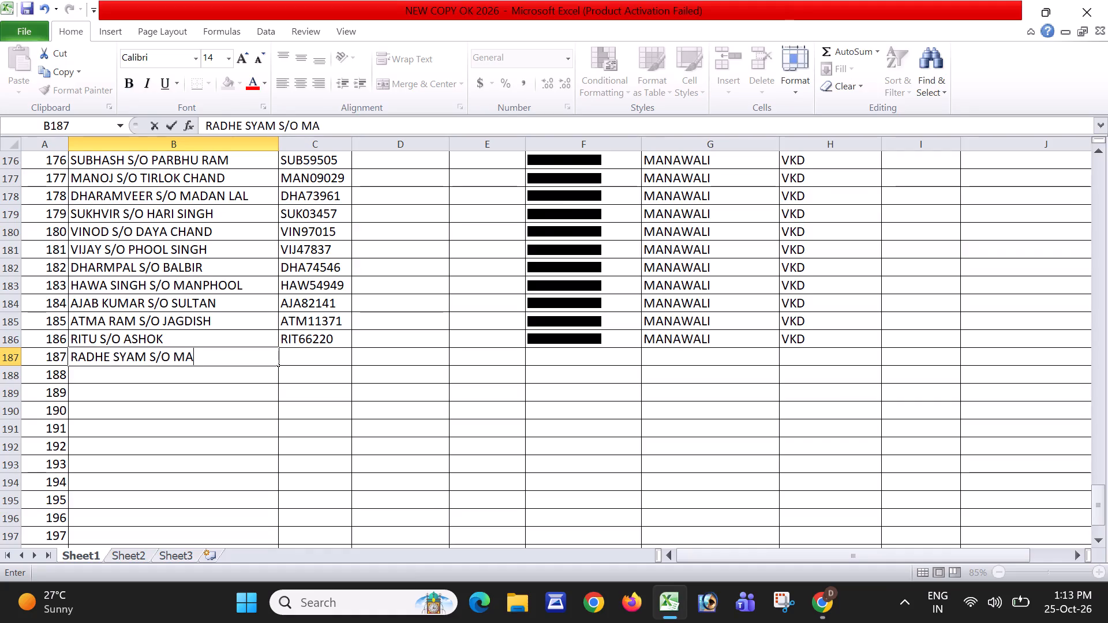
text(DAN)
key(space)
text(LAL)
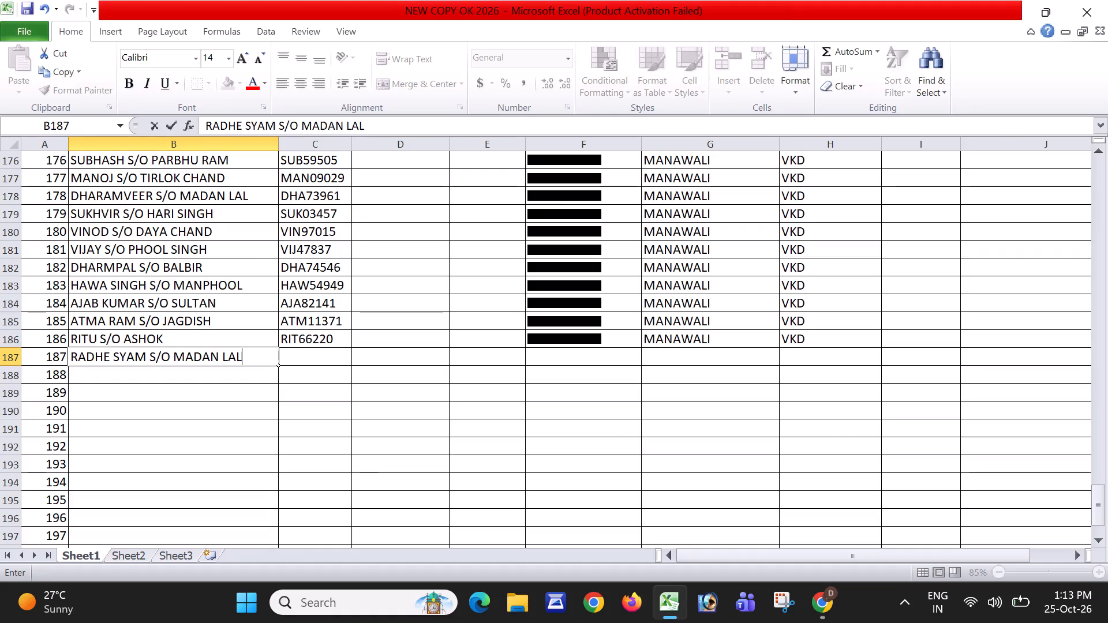
click(316, 356)
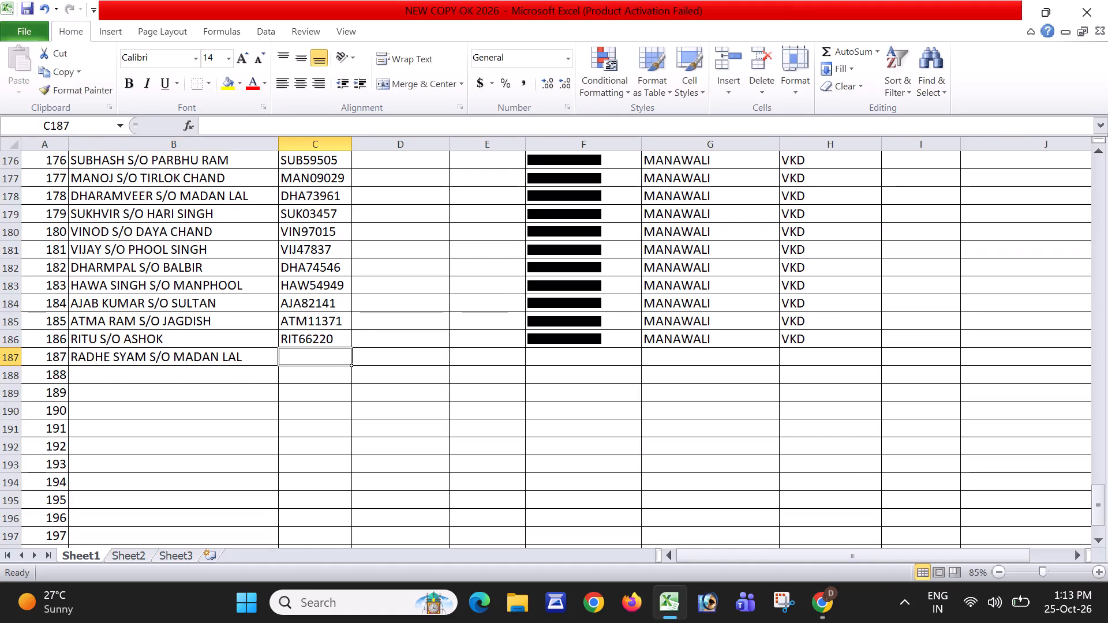
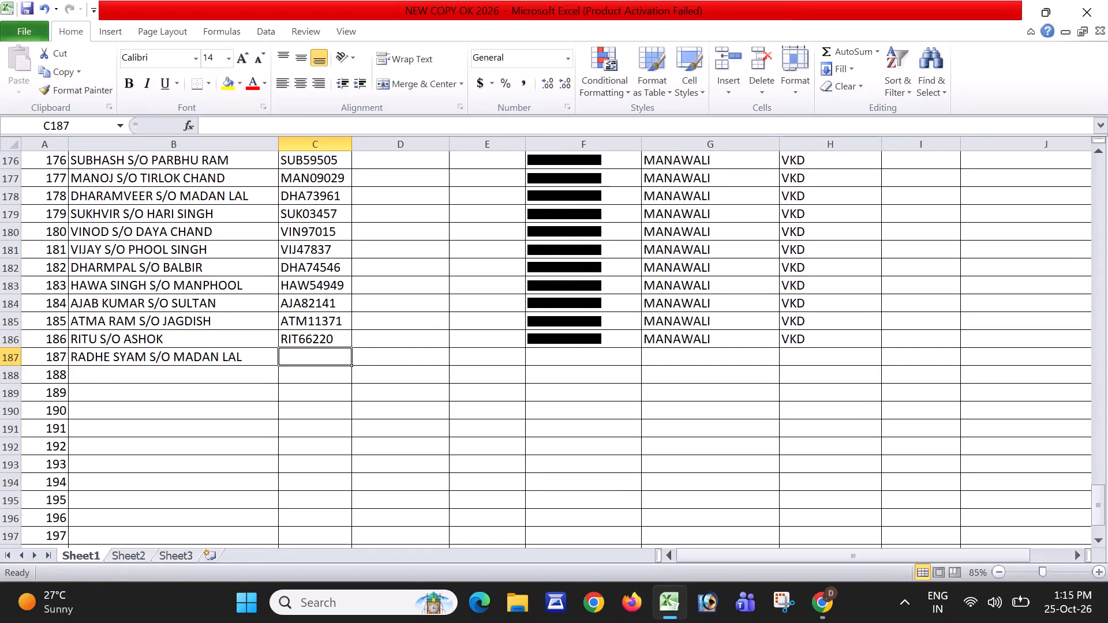
Open the empty ID code cell C187 for editing, beside the name in row 187.
click(316, 358)
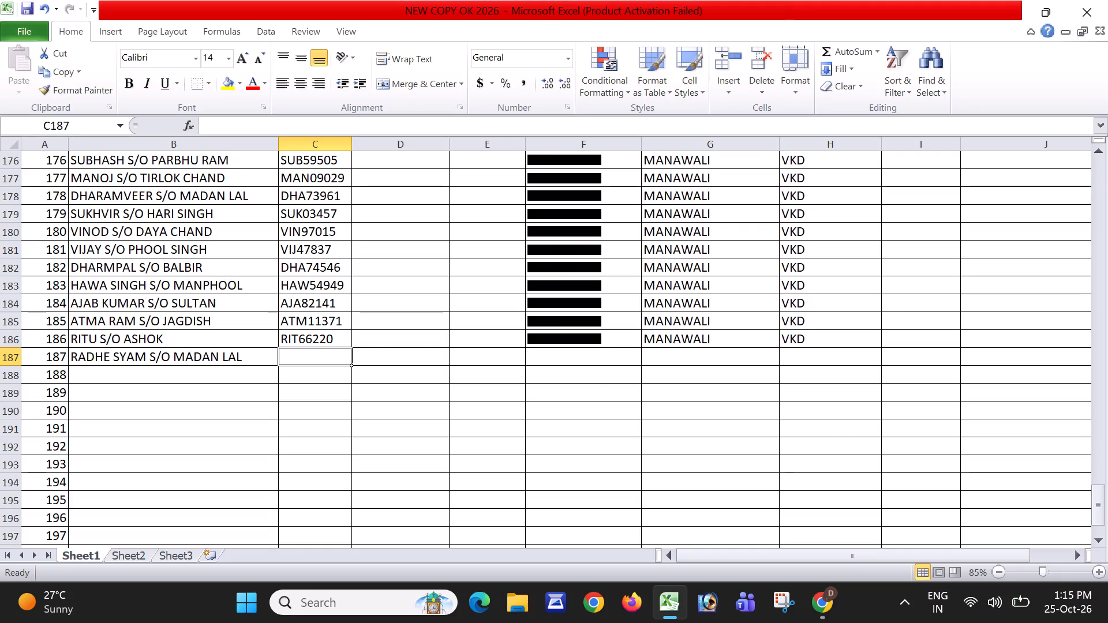
double_click(305, 357)
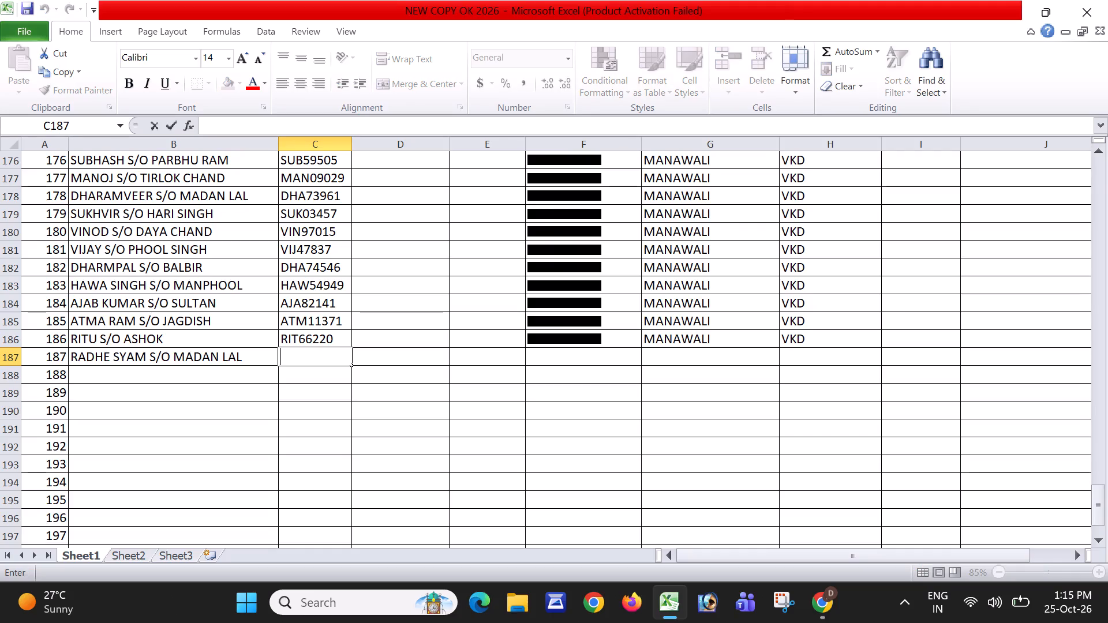
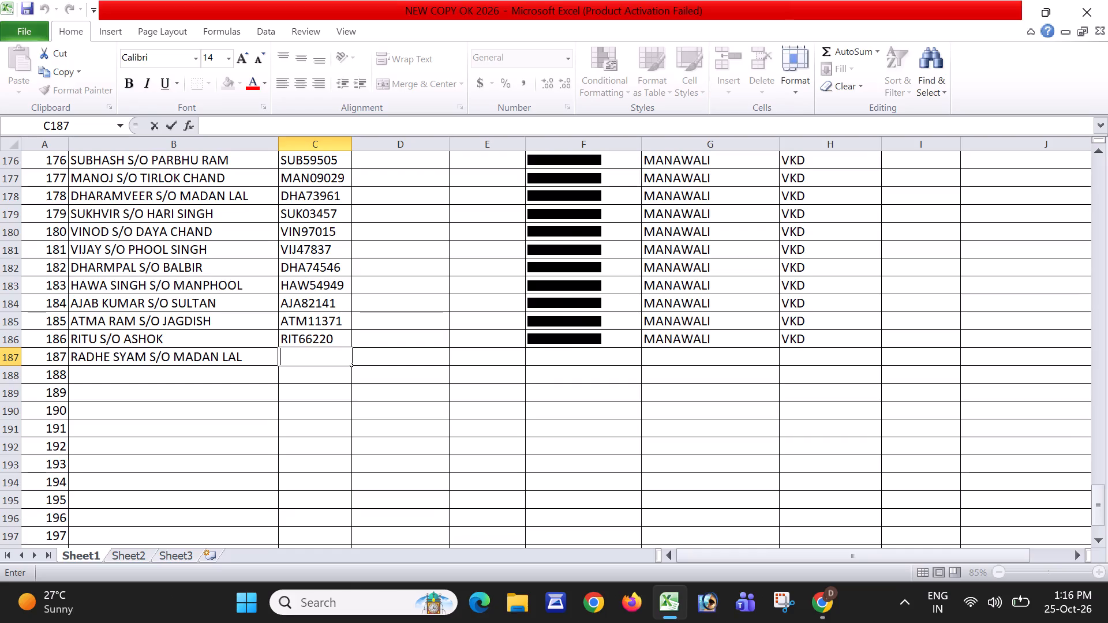
Enter the person's ID code, starting with the name's first three letters, in cell C187.
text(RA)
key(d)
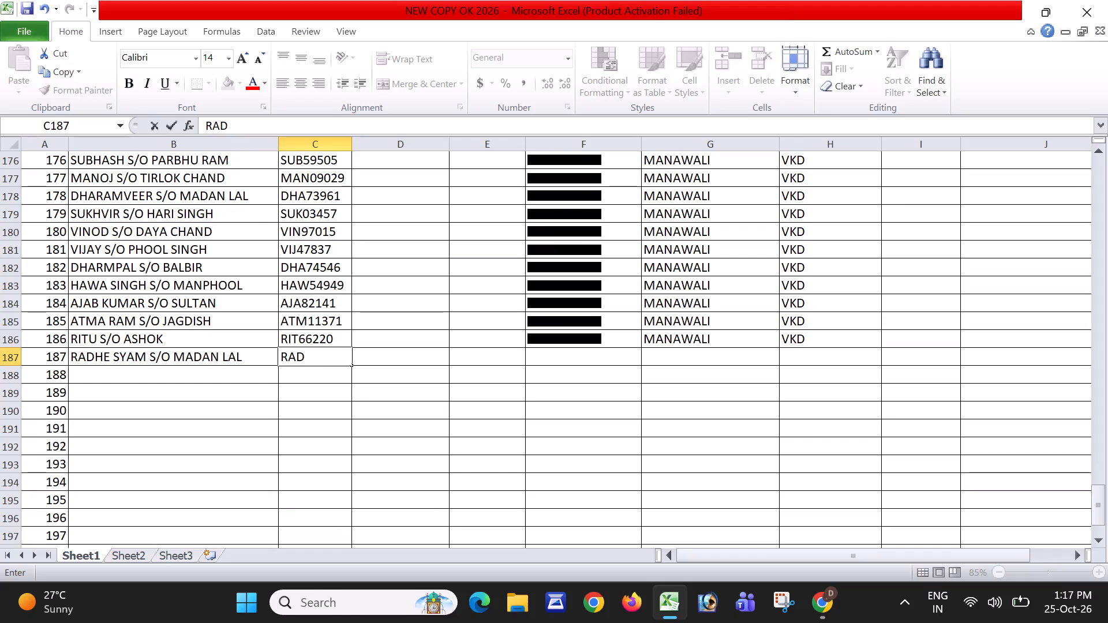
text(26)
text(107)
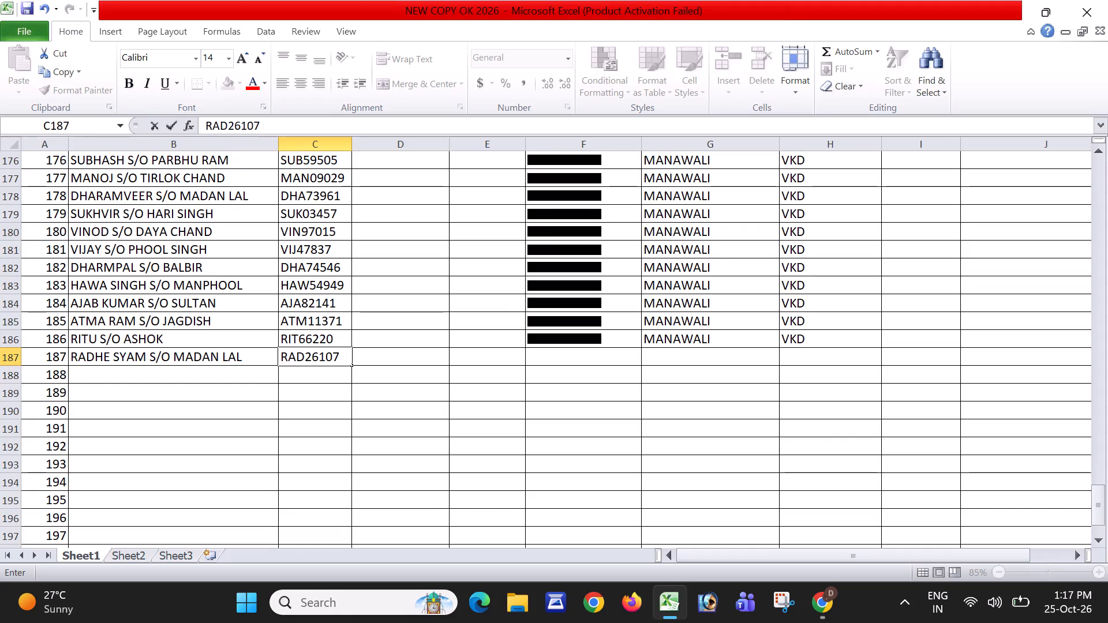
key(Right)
Enter the person's phone number in cell F187 of the same record.
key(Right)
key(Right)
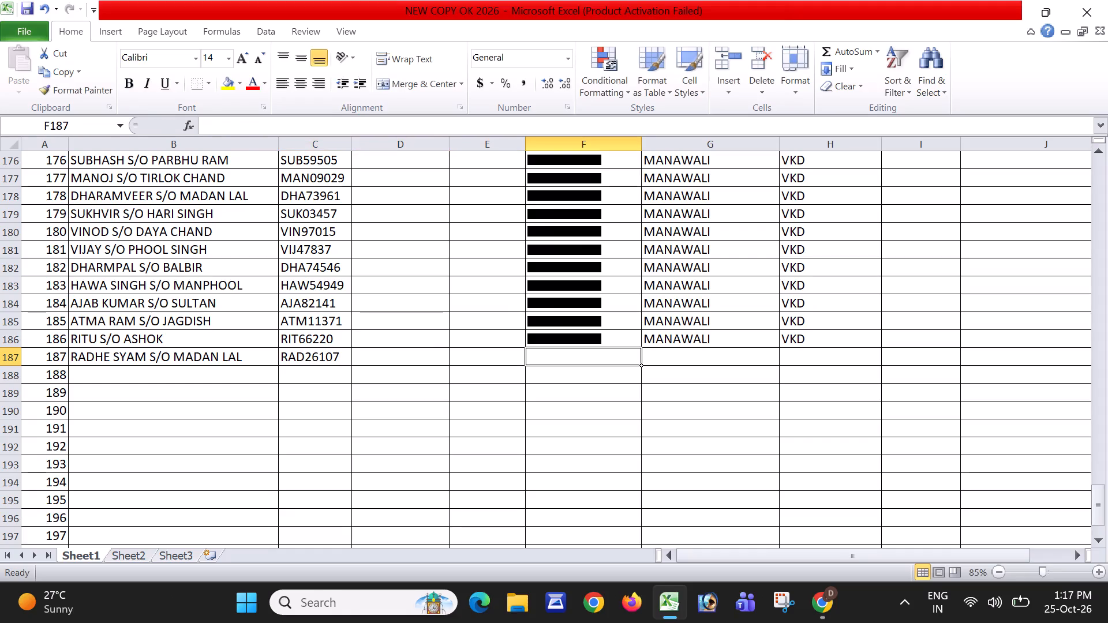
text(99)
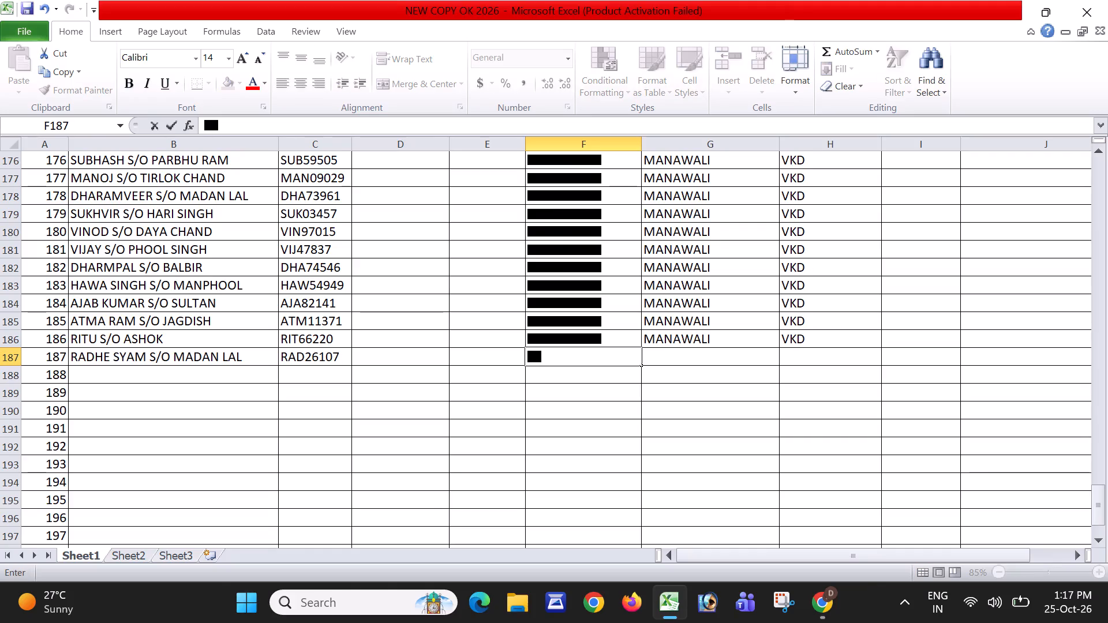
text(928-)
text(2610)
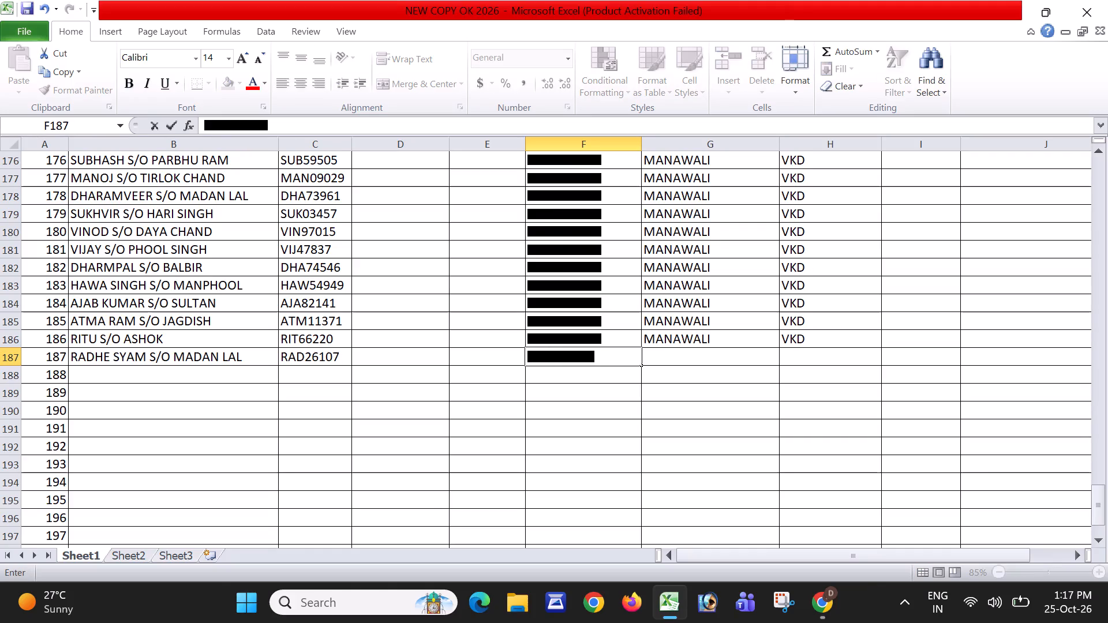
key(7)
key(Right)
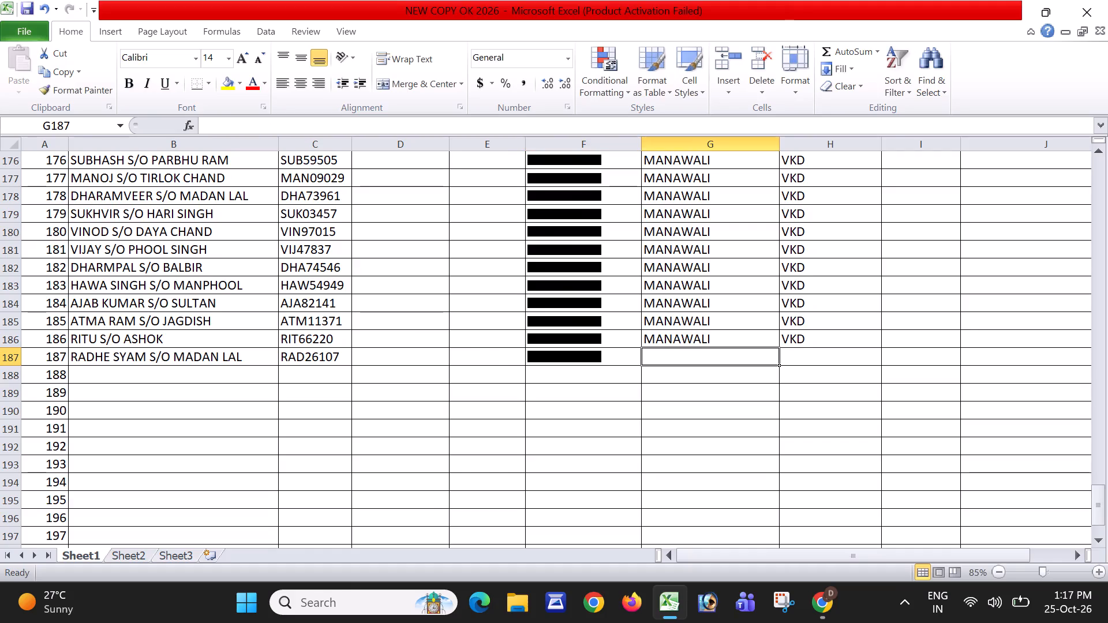
Complete row 187 with the village KIRDHAN in cell G187 and the reference VKD in cell H187.
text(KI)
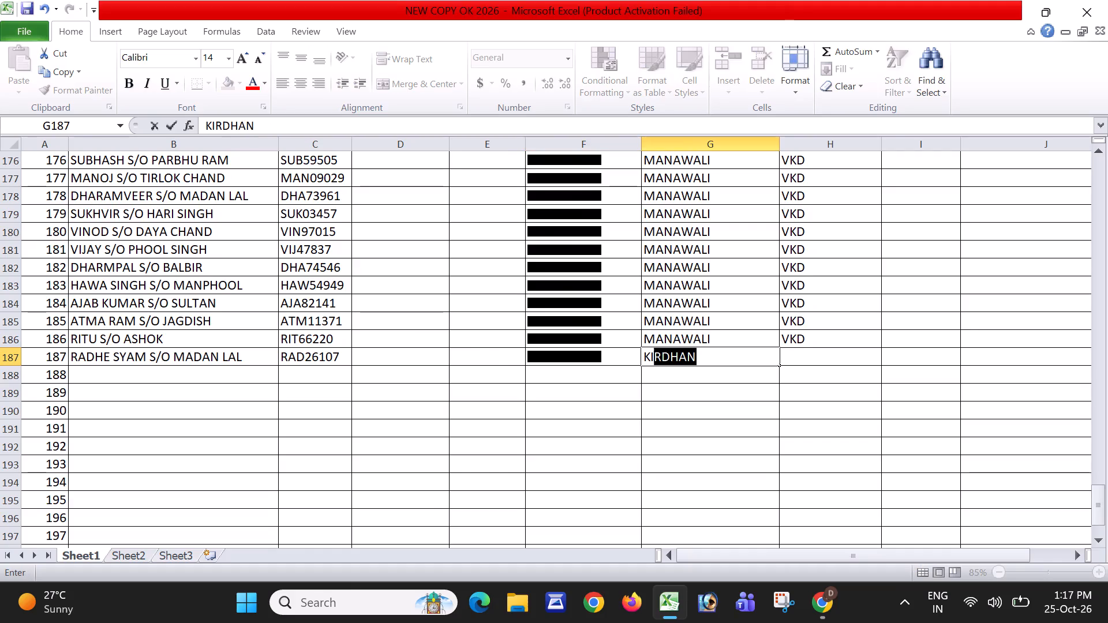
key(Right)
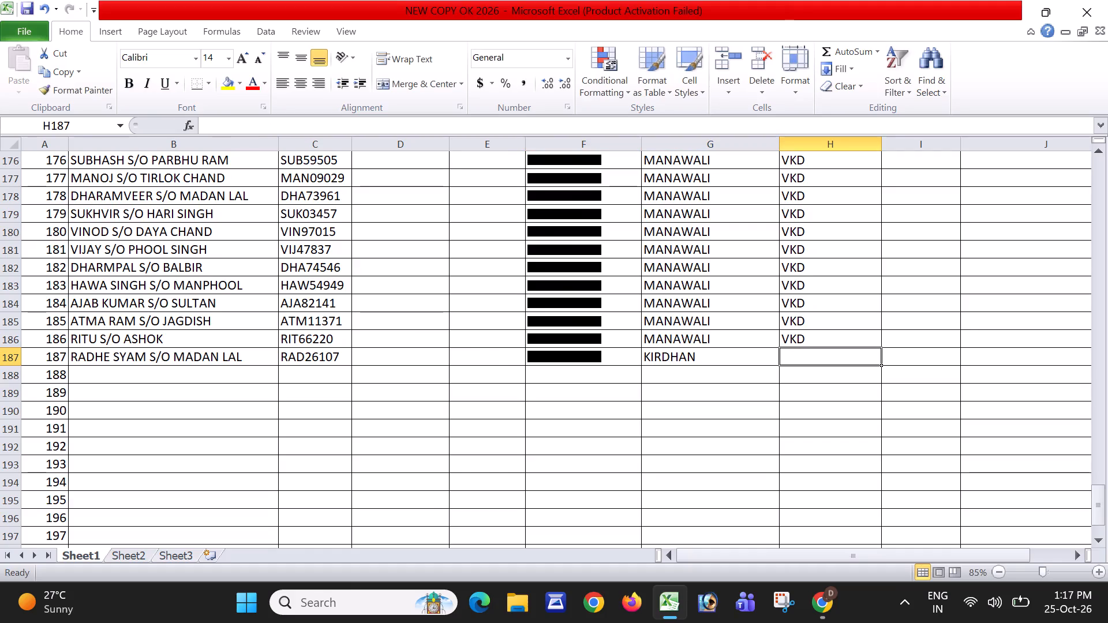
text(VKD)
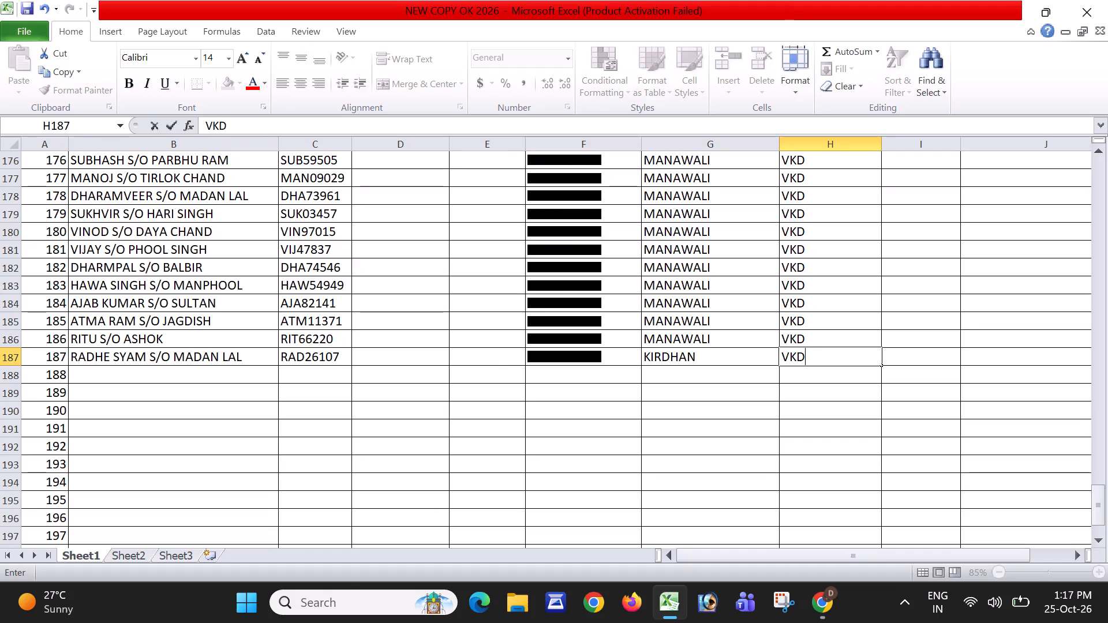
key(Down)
Select the empty name cell B188 for the next person's record.
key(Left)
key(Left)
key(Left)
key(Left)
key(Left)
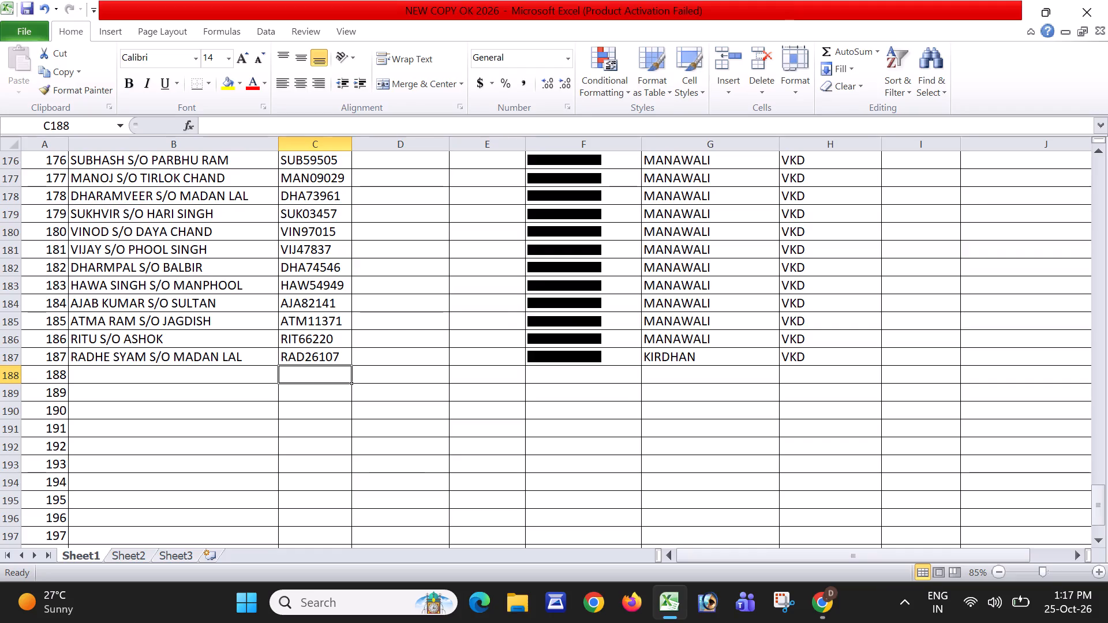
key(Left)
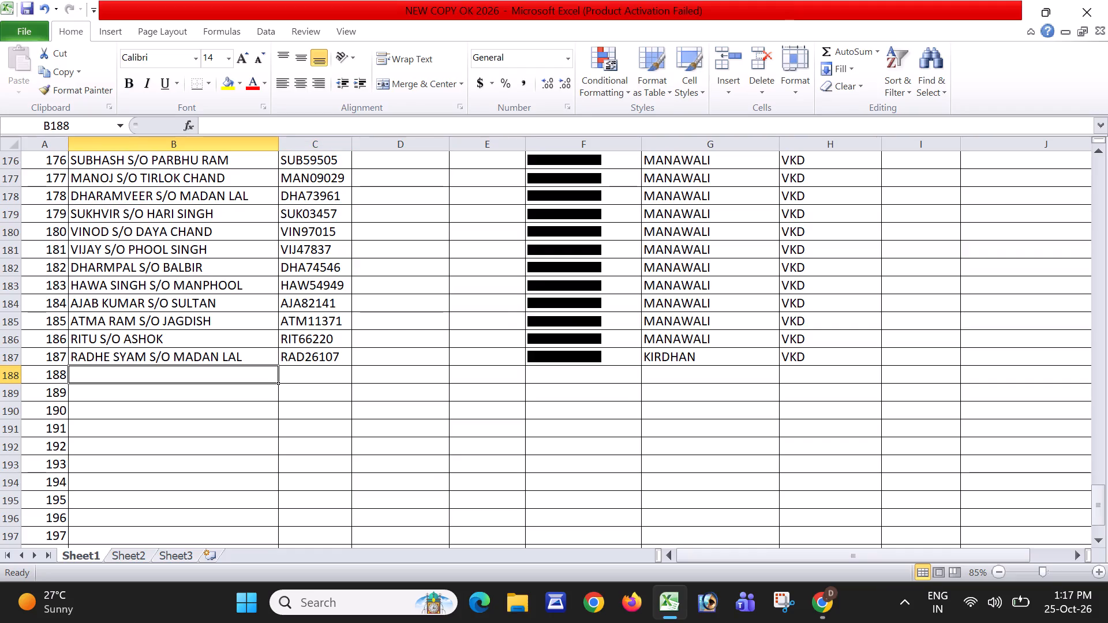
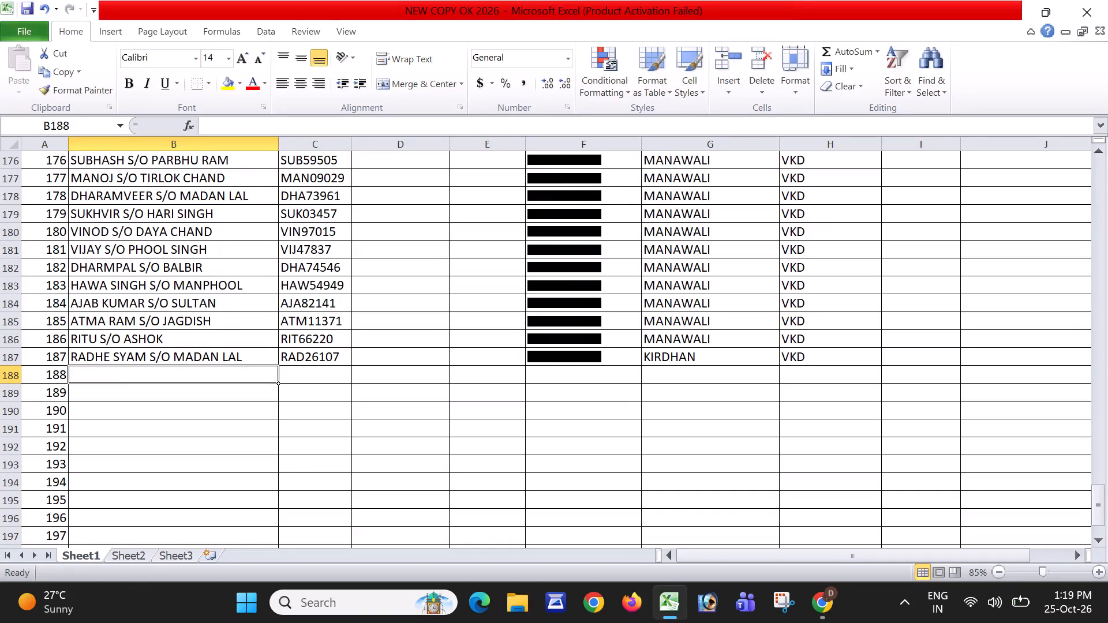
Enter the person's full name followed by S/O and the father's name in cell B188.
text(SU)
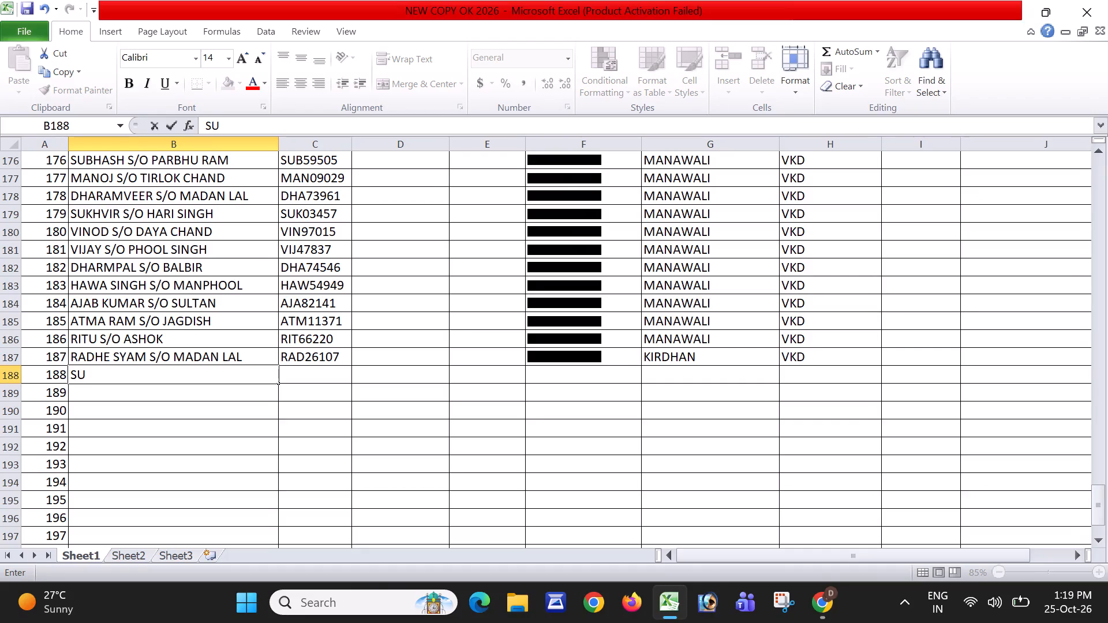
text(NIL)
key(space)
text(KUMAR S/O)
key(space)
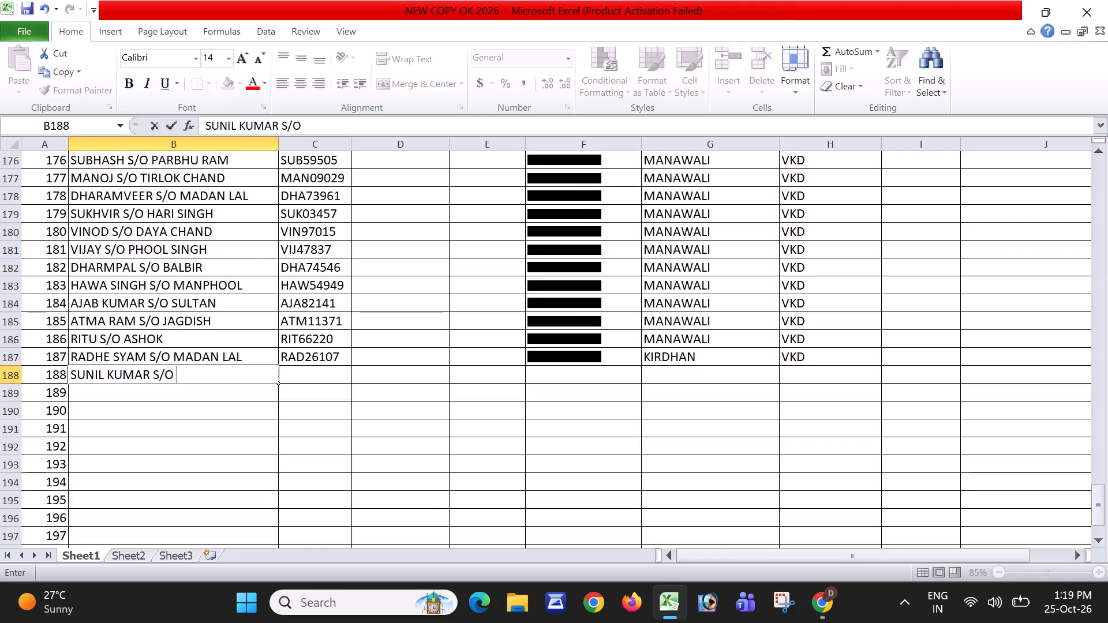
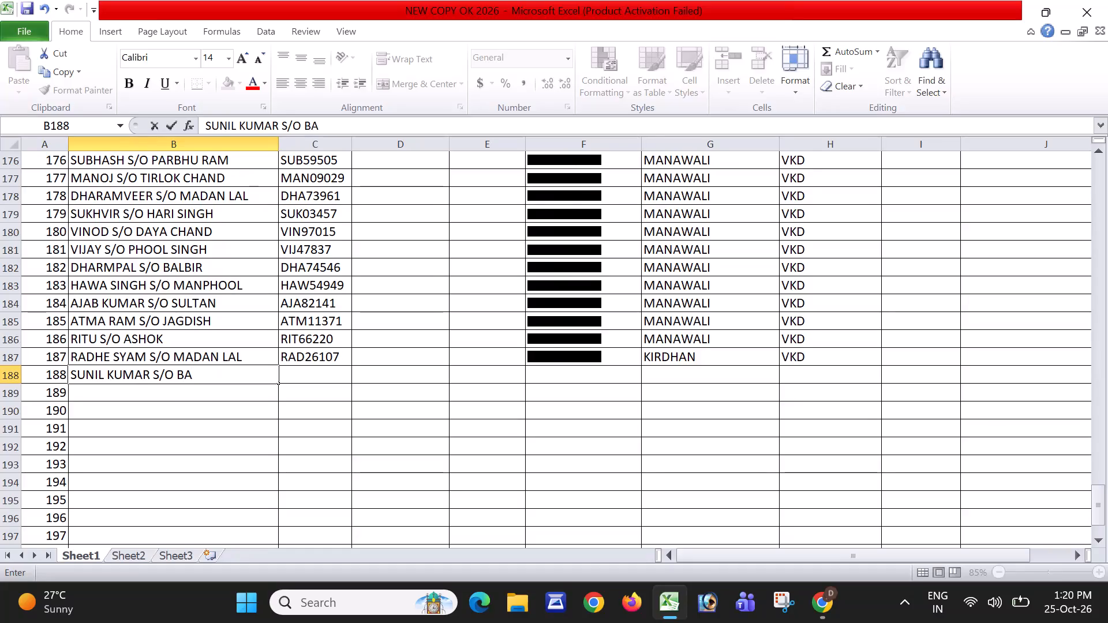
Complete the father's full name after S/O in the name entry in cell B188.
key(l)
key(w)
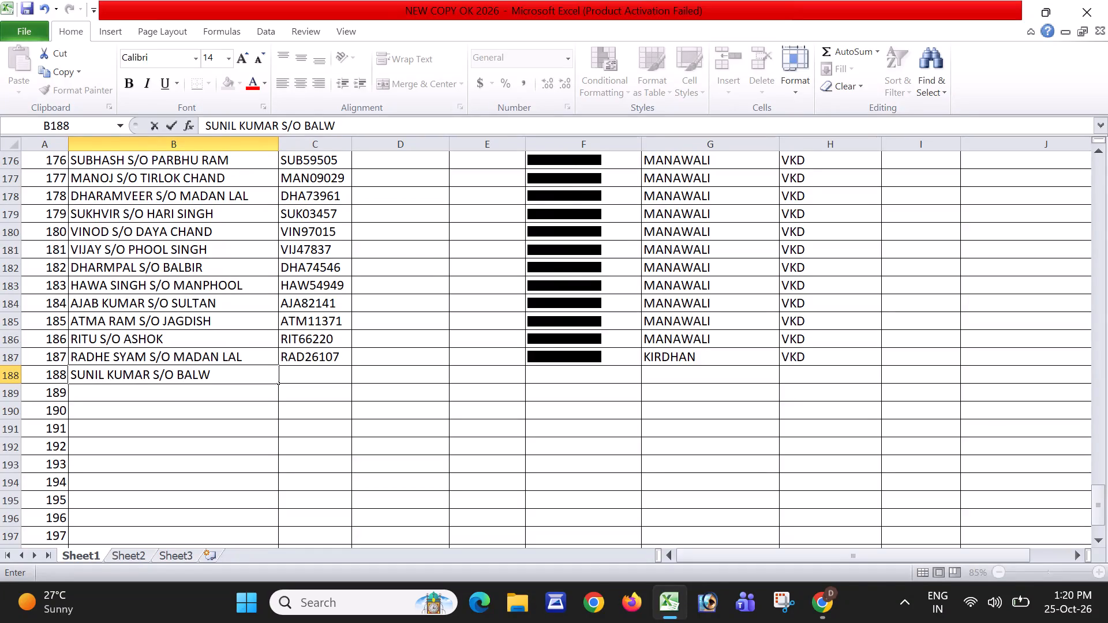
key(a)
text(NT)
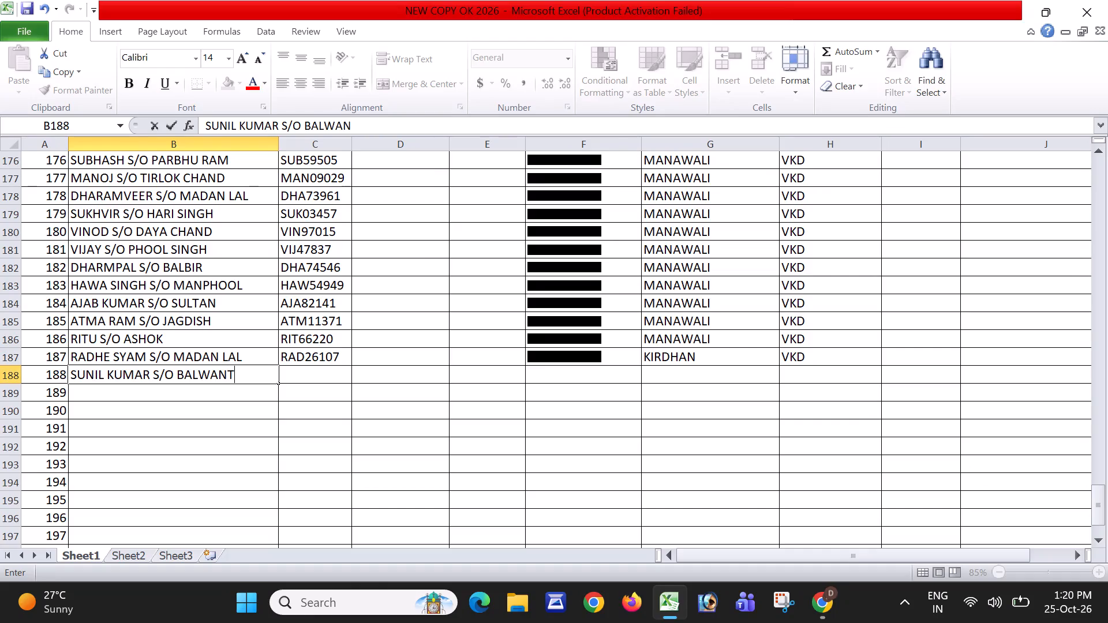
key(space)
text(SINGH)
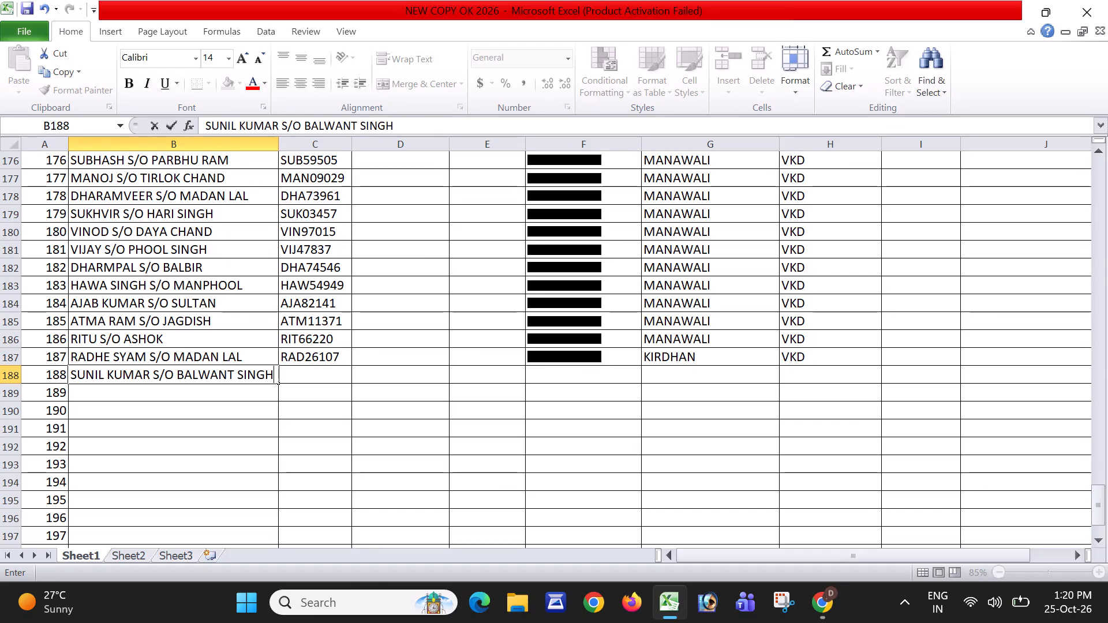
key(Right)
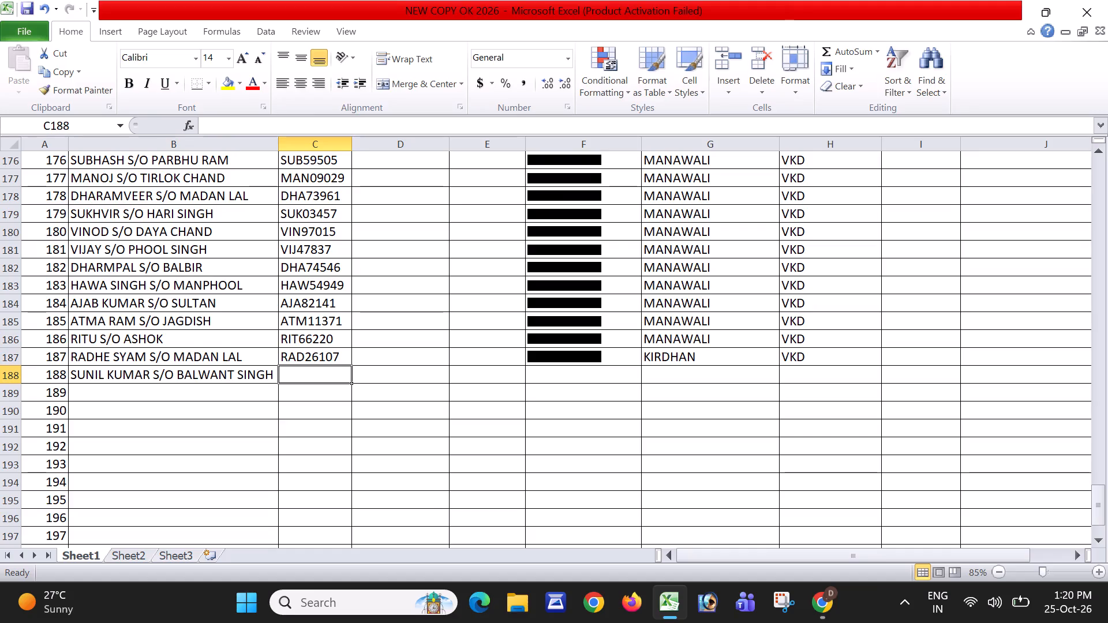
Enter the person's ID code, starting with the first three letters of the name, in cell C188.
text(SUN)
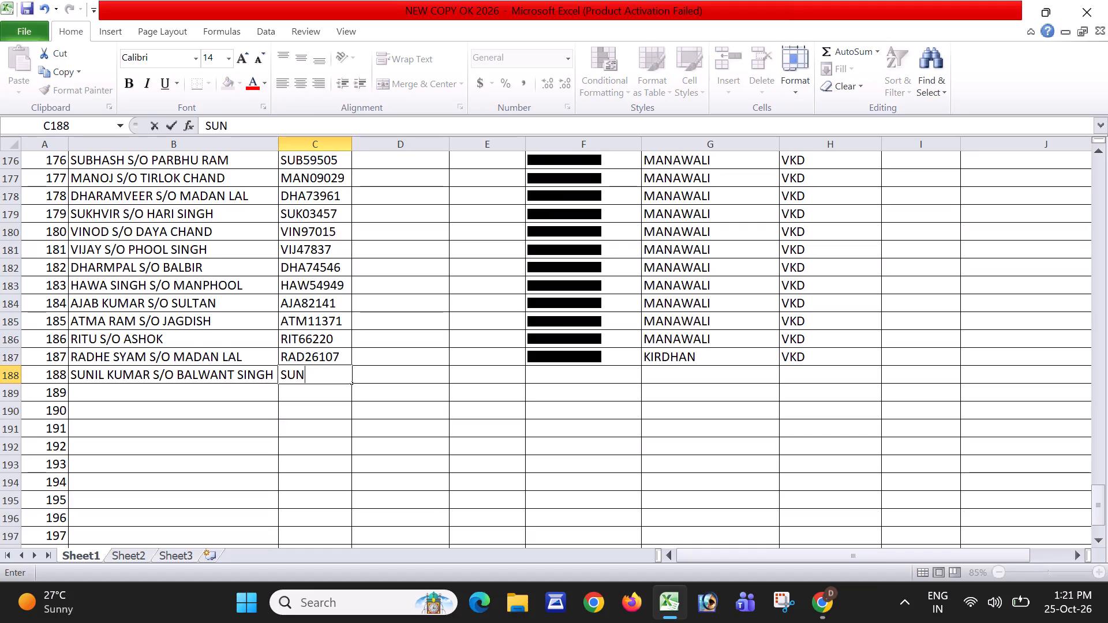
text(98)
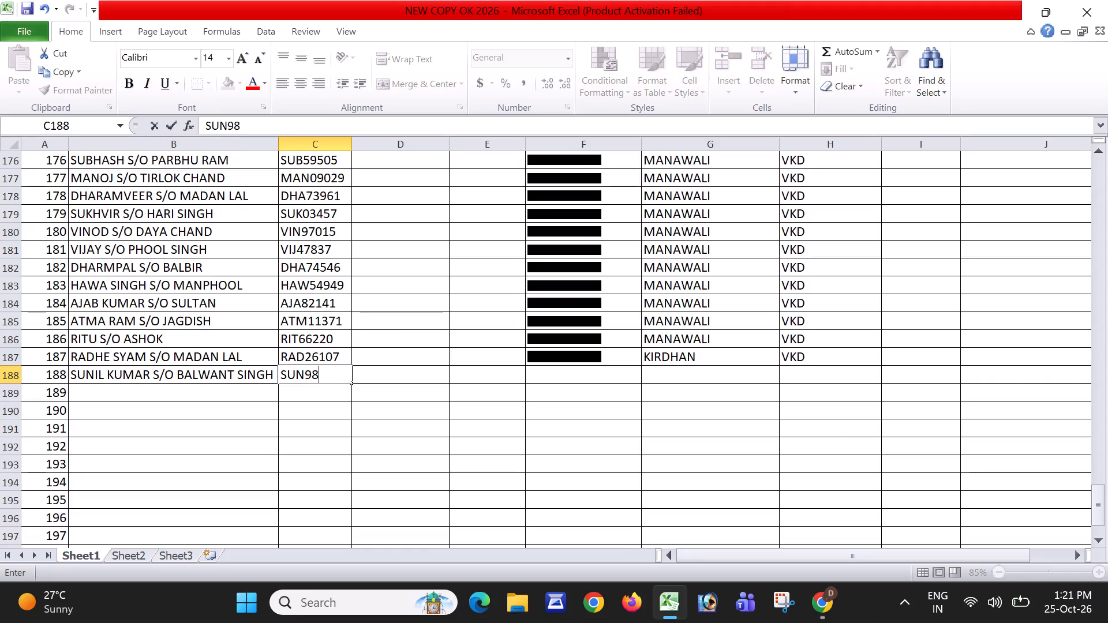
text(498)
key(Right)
Enter the person's phone number in cell F188, leaving columns D and E empty.
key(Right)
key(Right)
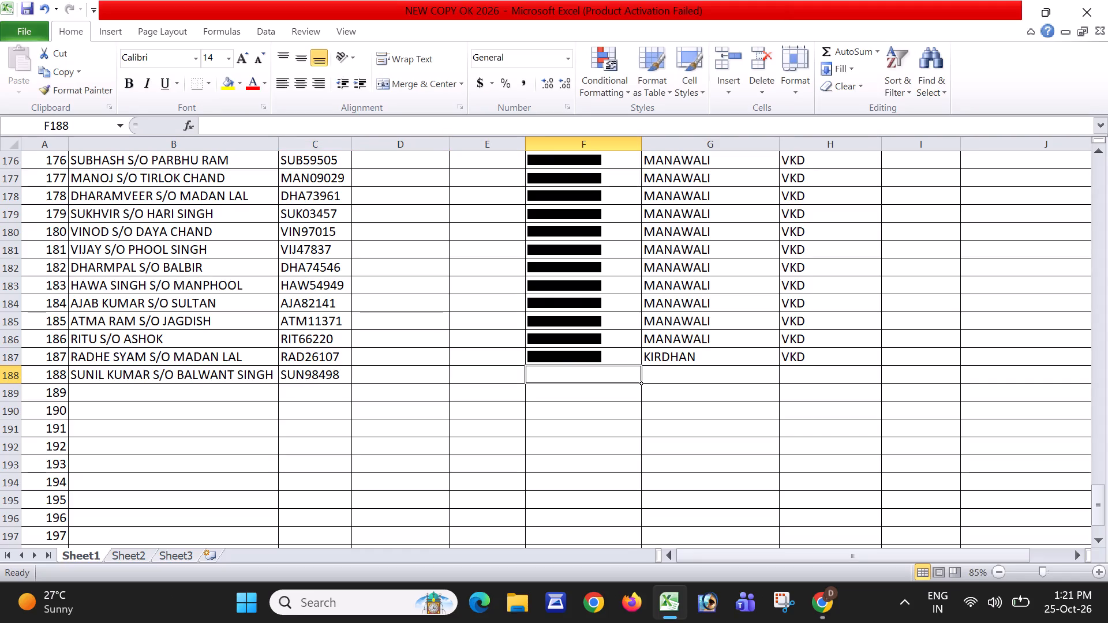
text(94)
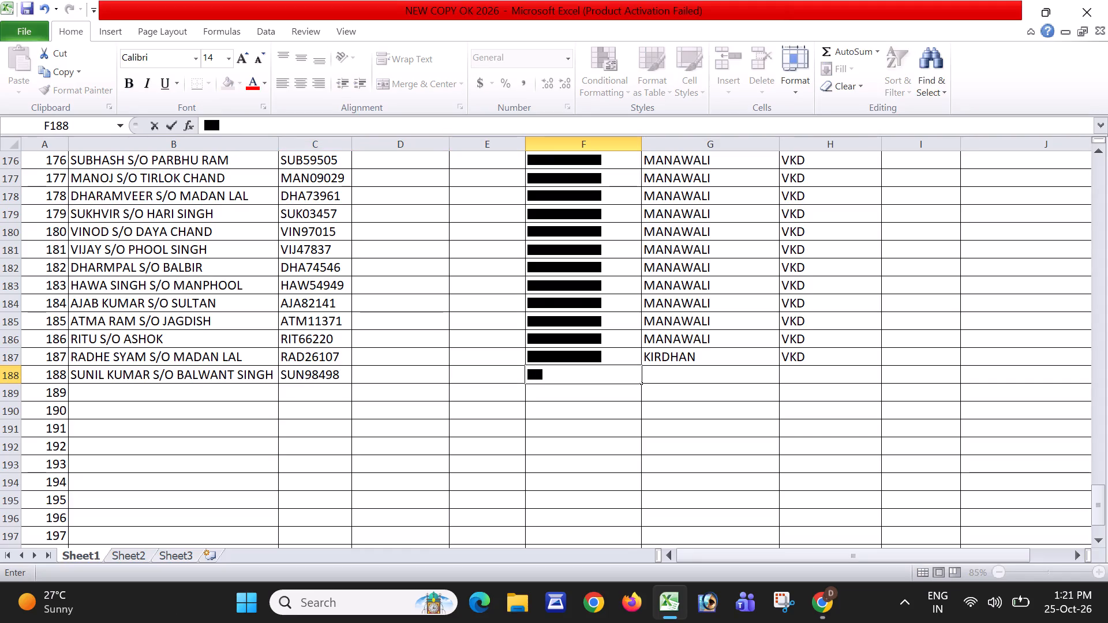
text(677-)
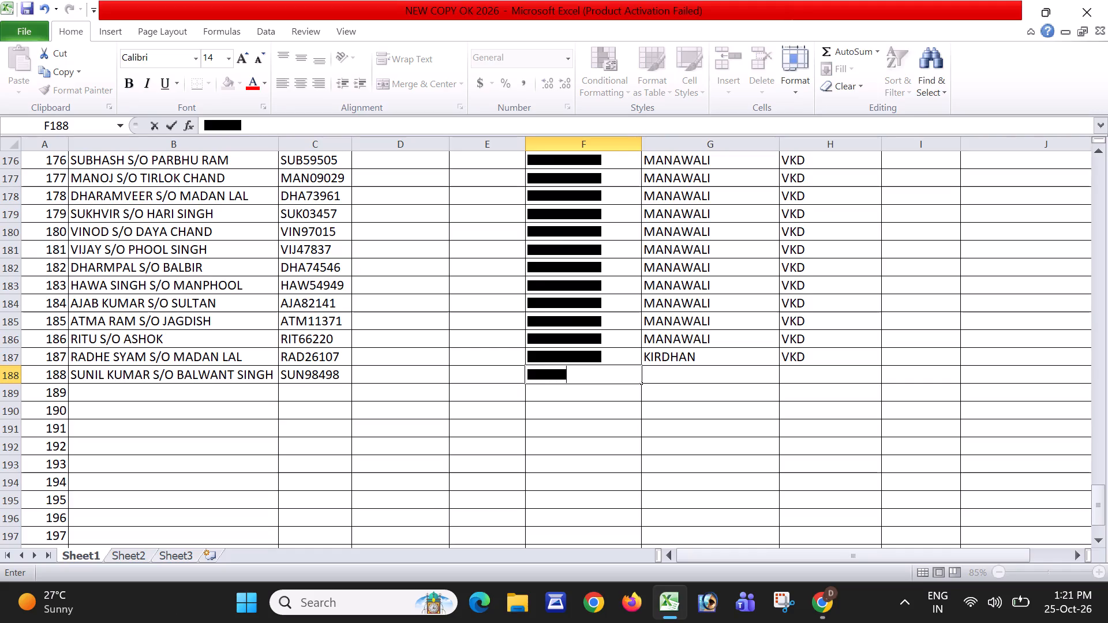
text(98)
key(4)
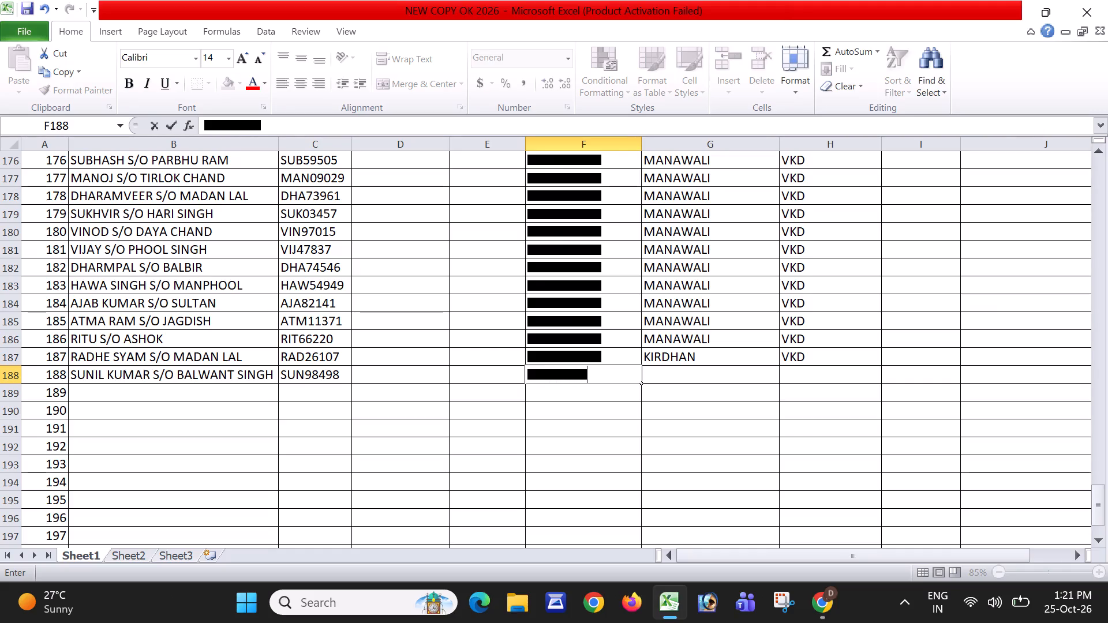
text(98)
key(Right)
Enter the village KIRDHAN in cell G188 and the reference VKD in cell H188.
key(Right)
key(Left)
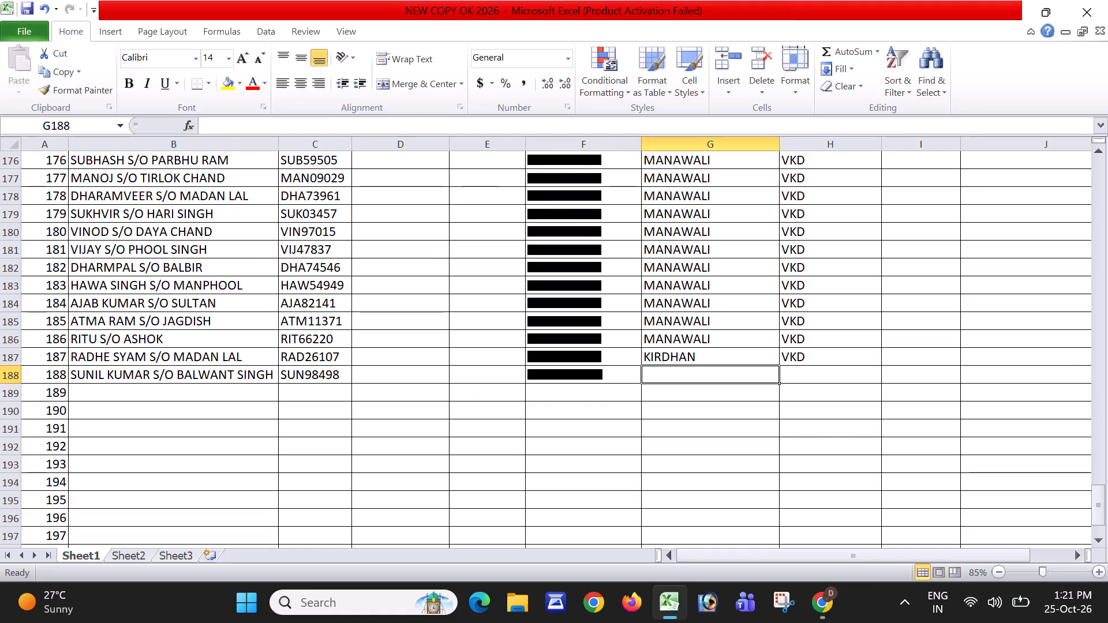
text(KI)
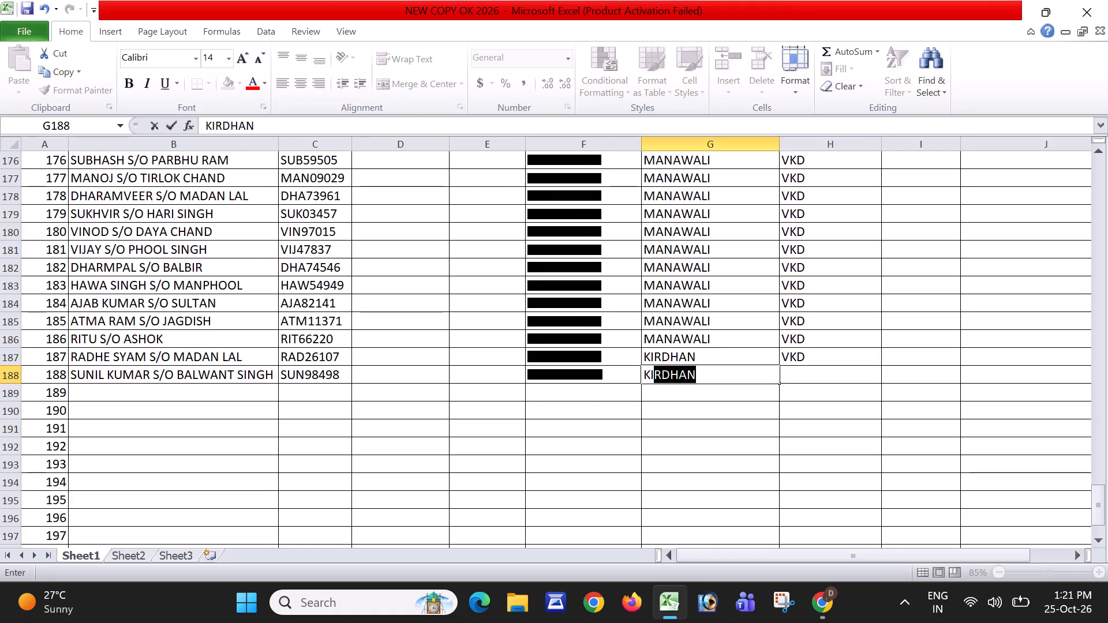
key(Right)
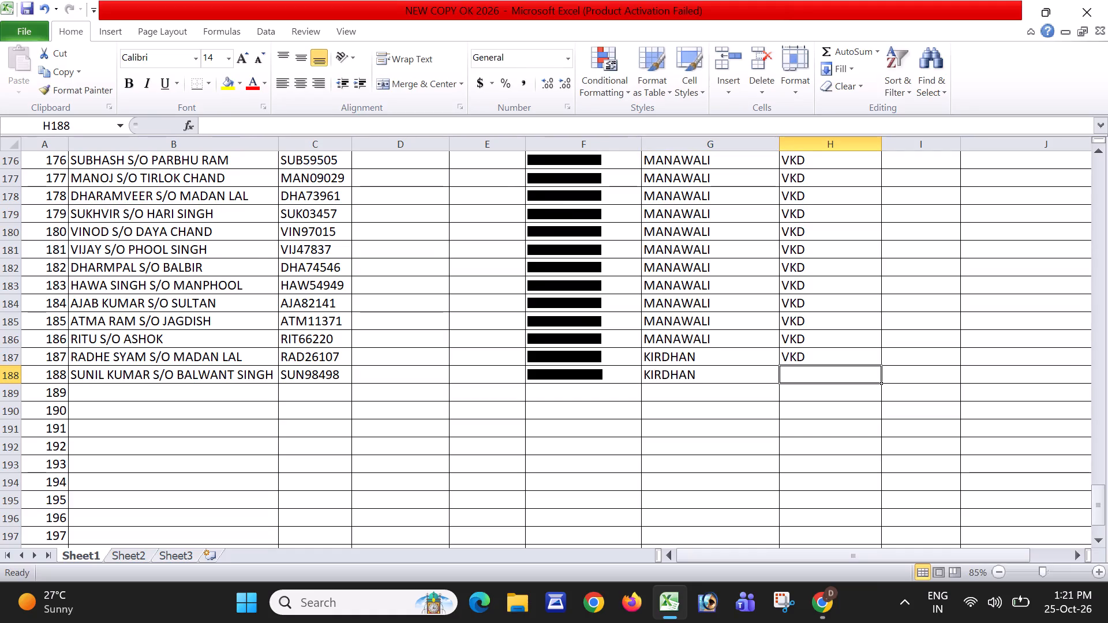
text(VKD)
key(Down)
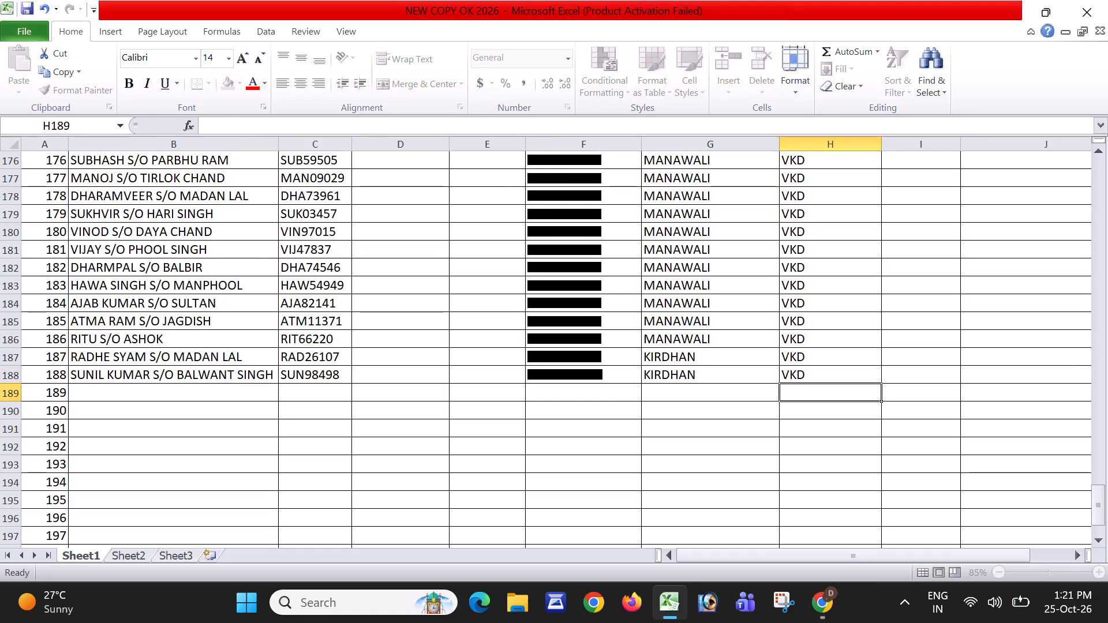
Return to cell B189 at the start of the next record and save the workbook.
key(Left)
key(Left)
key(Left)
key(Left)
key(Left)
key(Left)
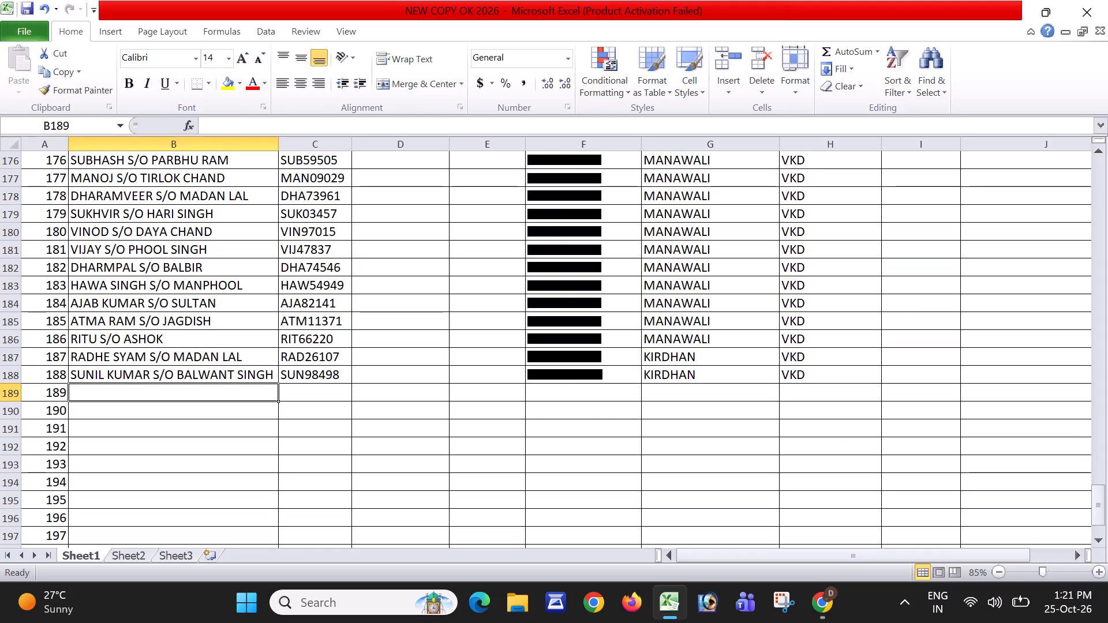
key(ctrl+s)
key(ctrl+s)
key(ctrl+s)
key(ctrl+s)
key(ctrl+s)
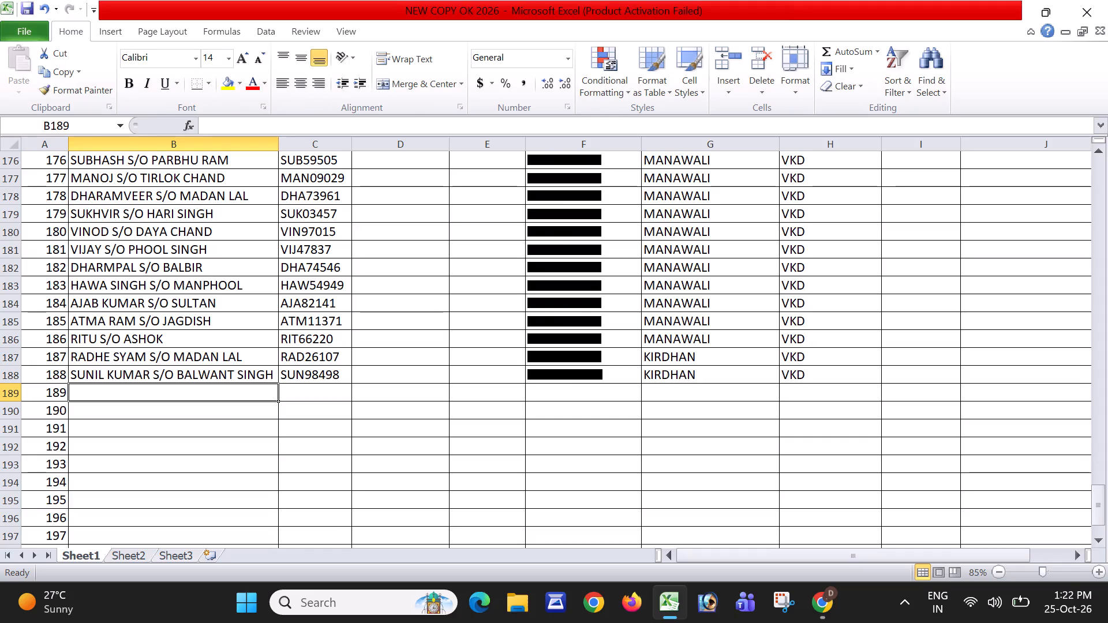
Enter the next person's name followed by S/O and the father's name in cell B189, discarding the autocomplete suggestion.
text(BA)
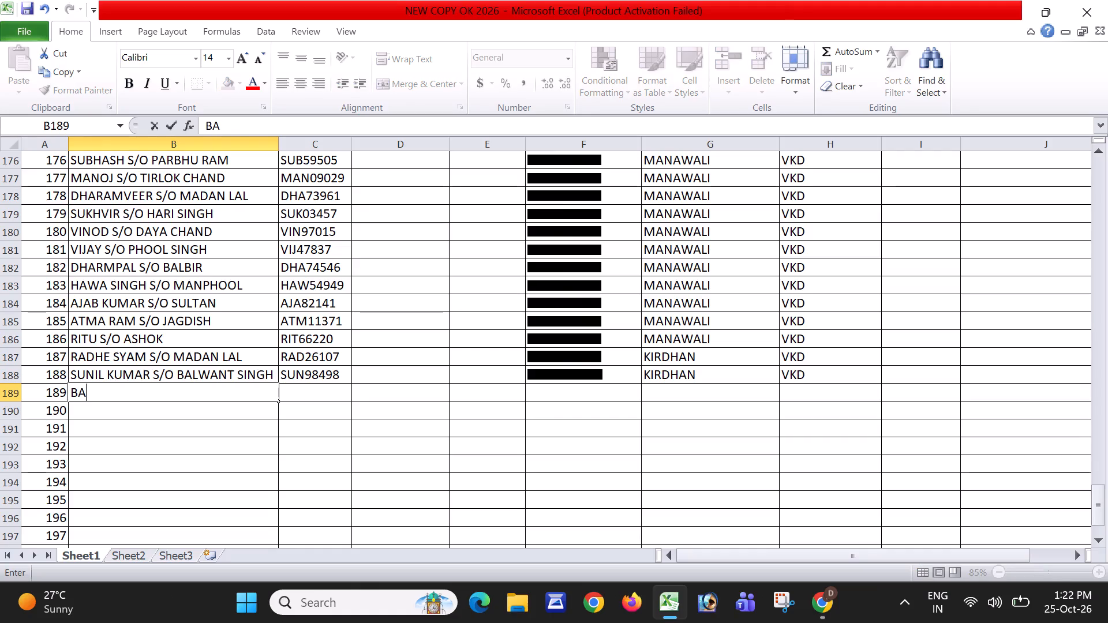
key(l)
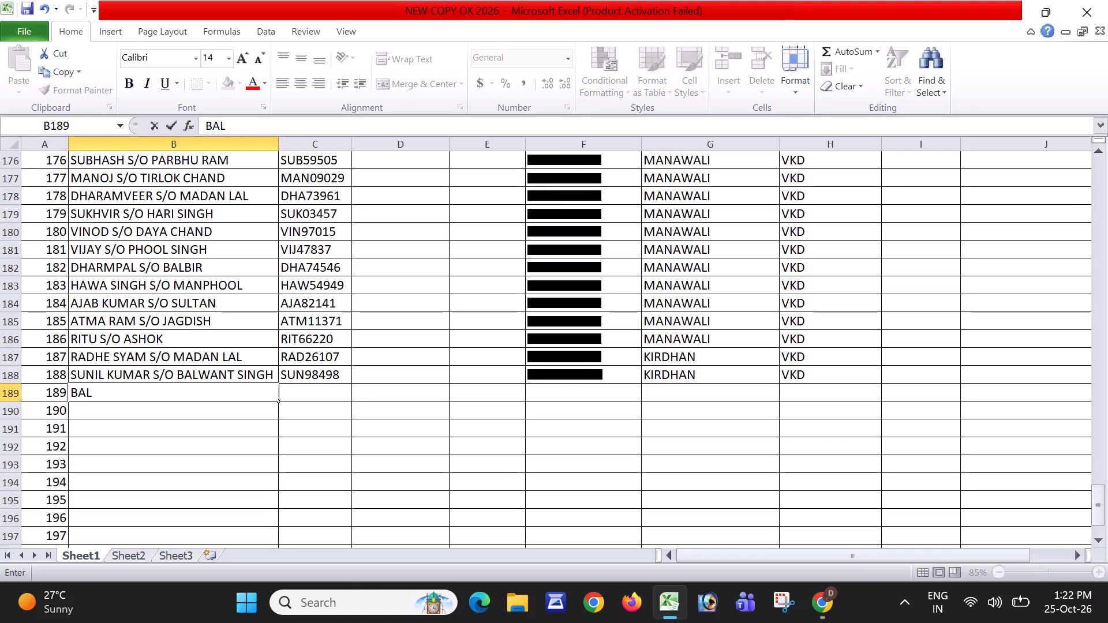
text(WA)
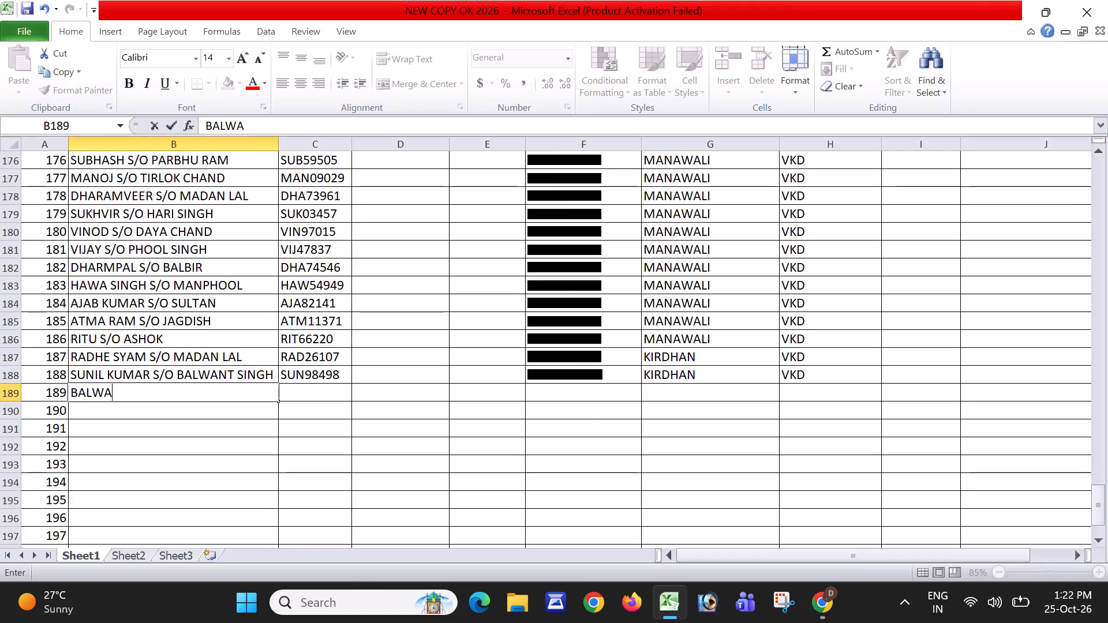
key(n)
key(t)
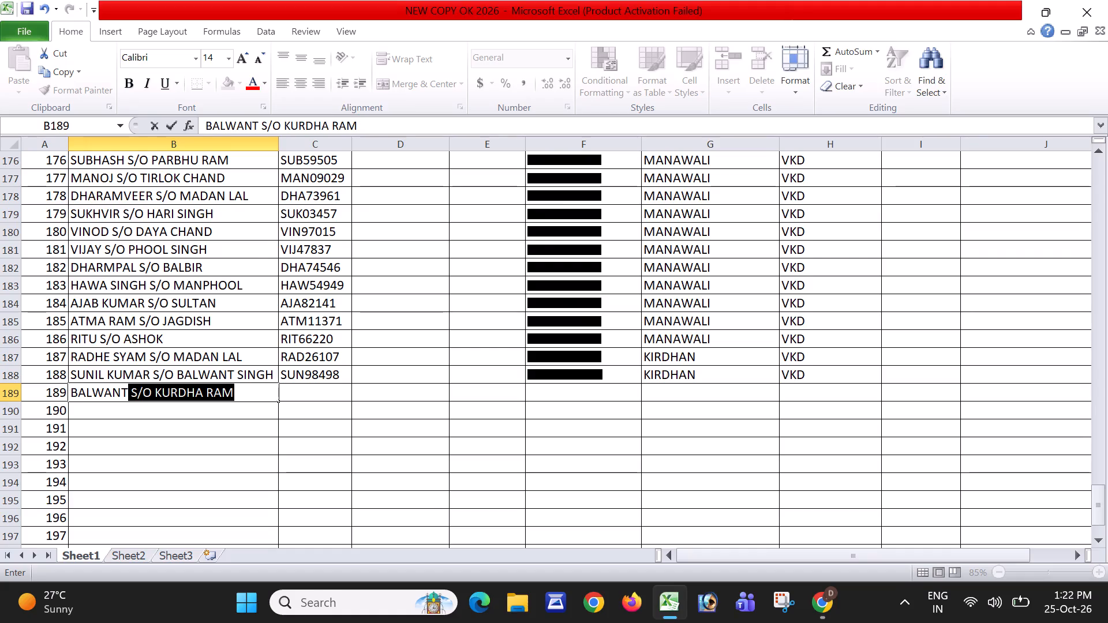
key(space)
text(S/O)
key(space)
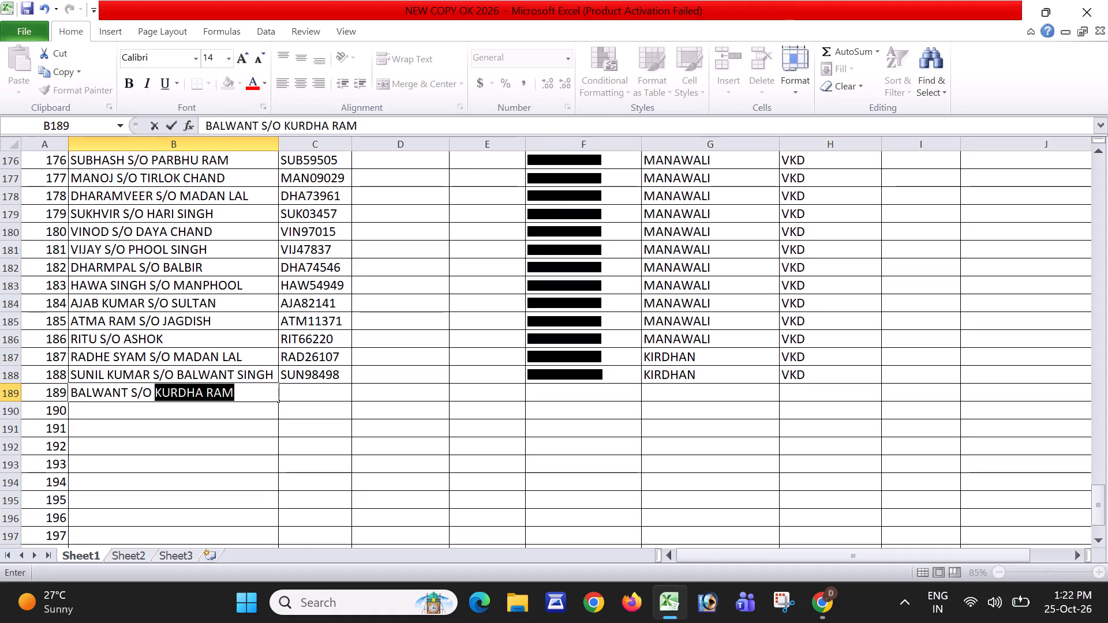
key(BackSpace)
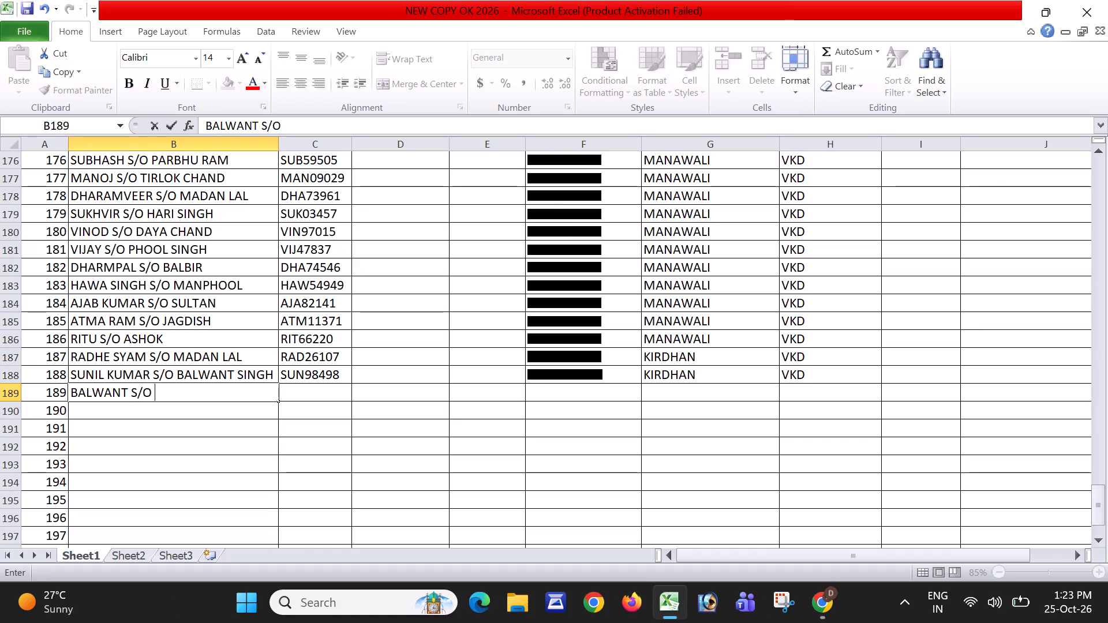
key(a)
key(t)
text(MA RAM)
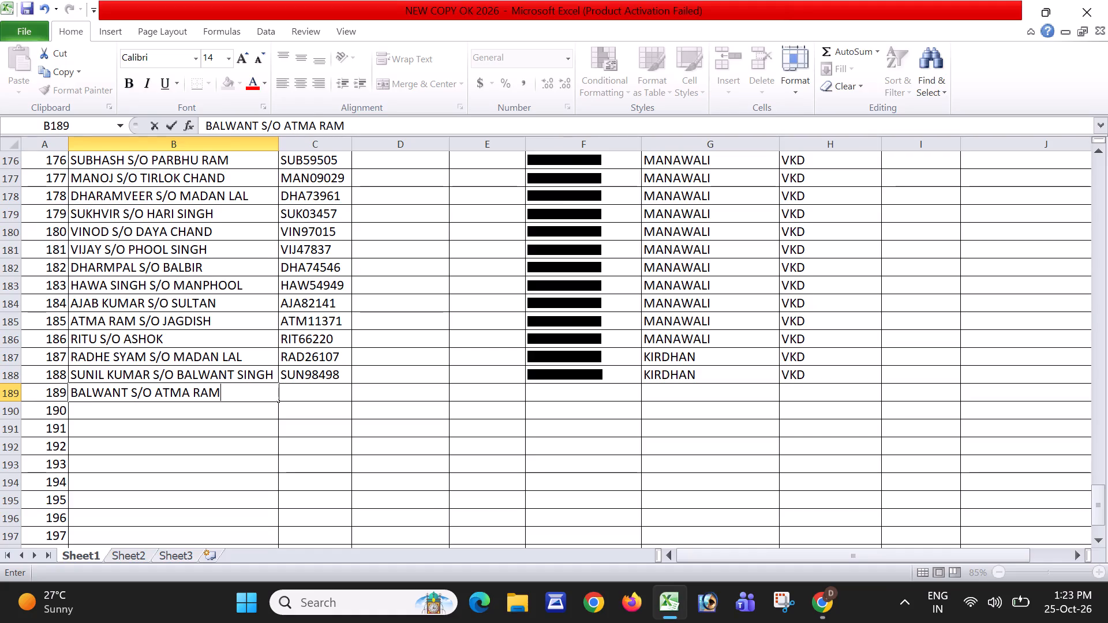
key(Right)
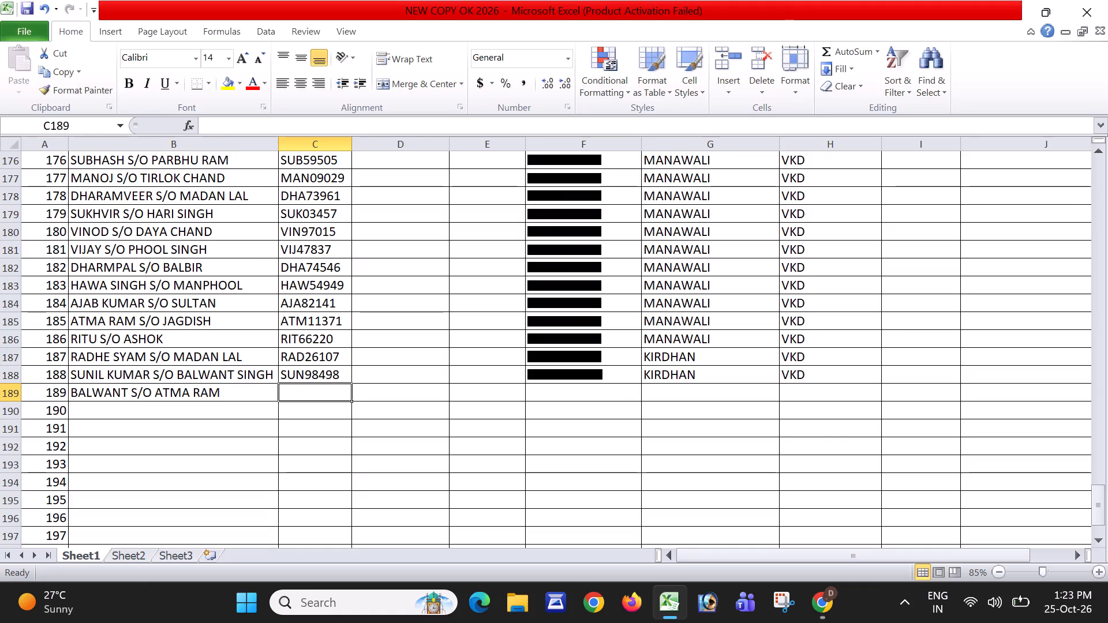
Enter the person's ID code, starting with the first three letters of the name, in cell C189.
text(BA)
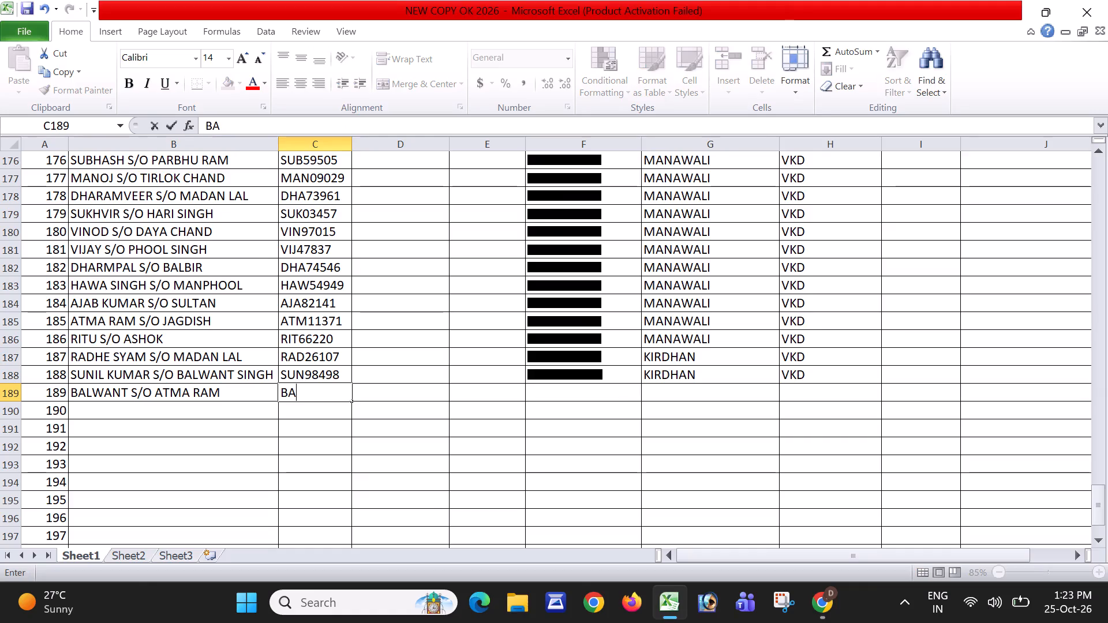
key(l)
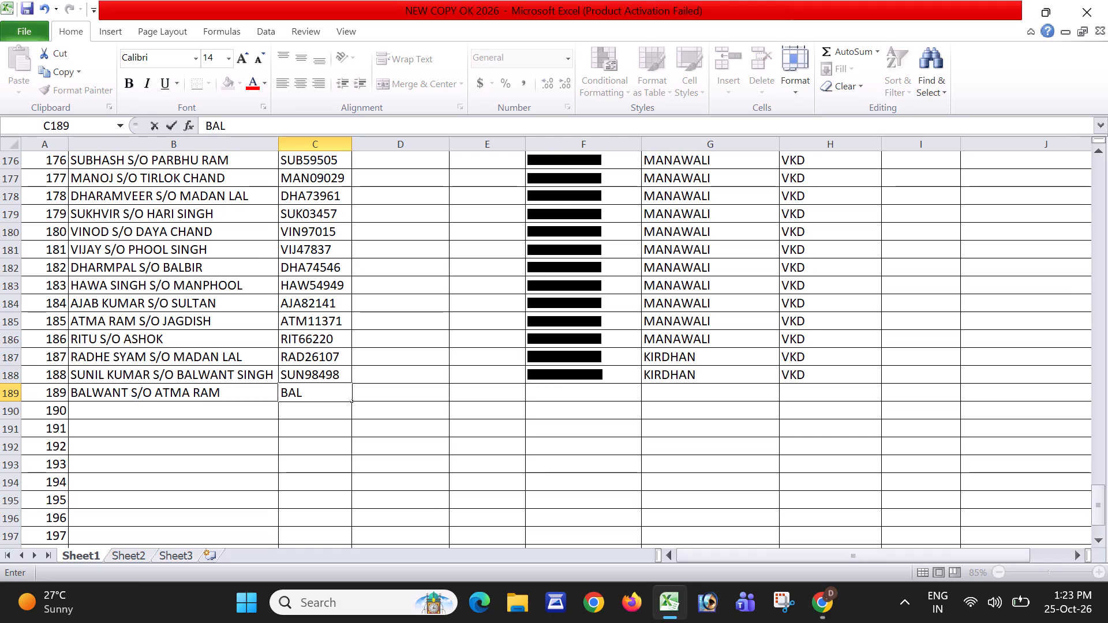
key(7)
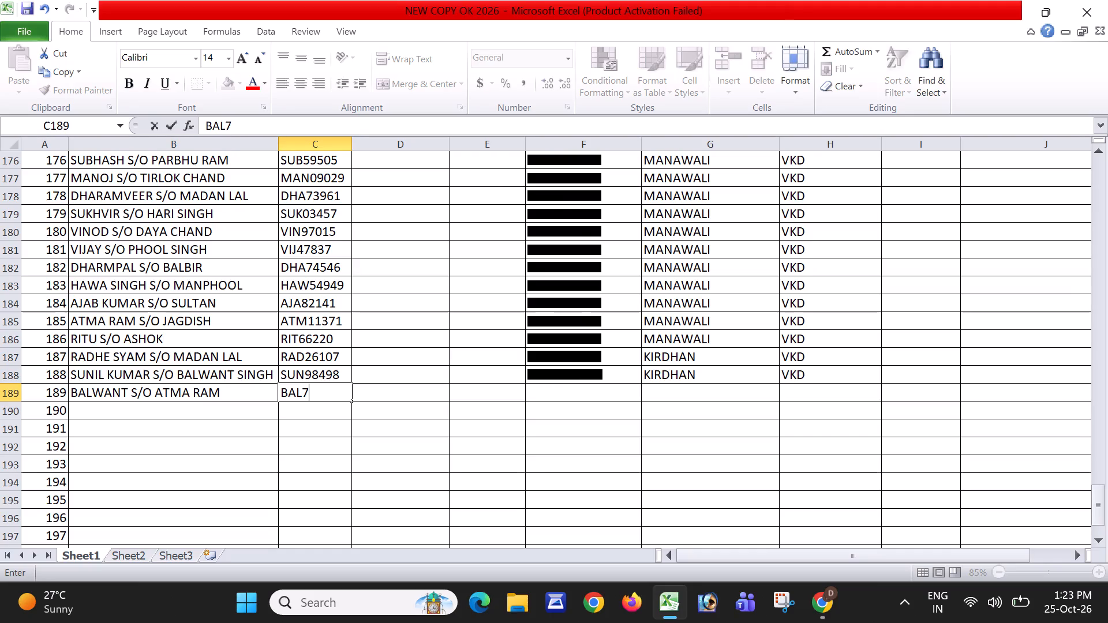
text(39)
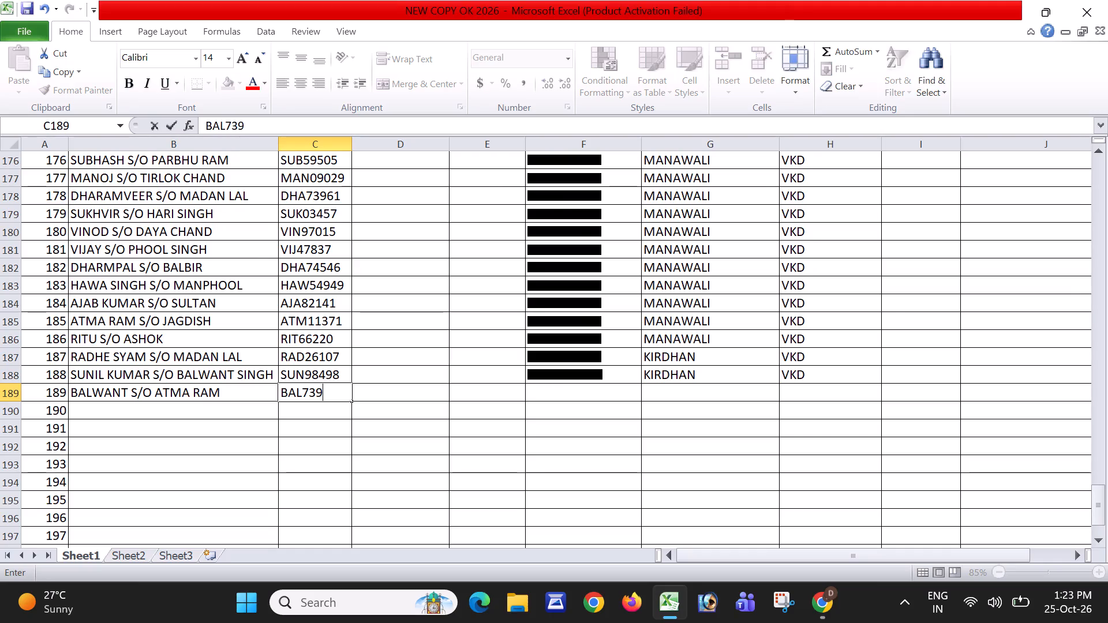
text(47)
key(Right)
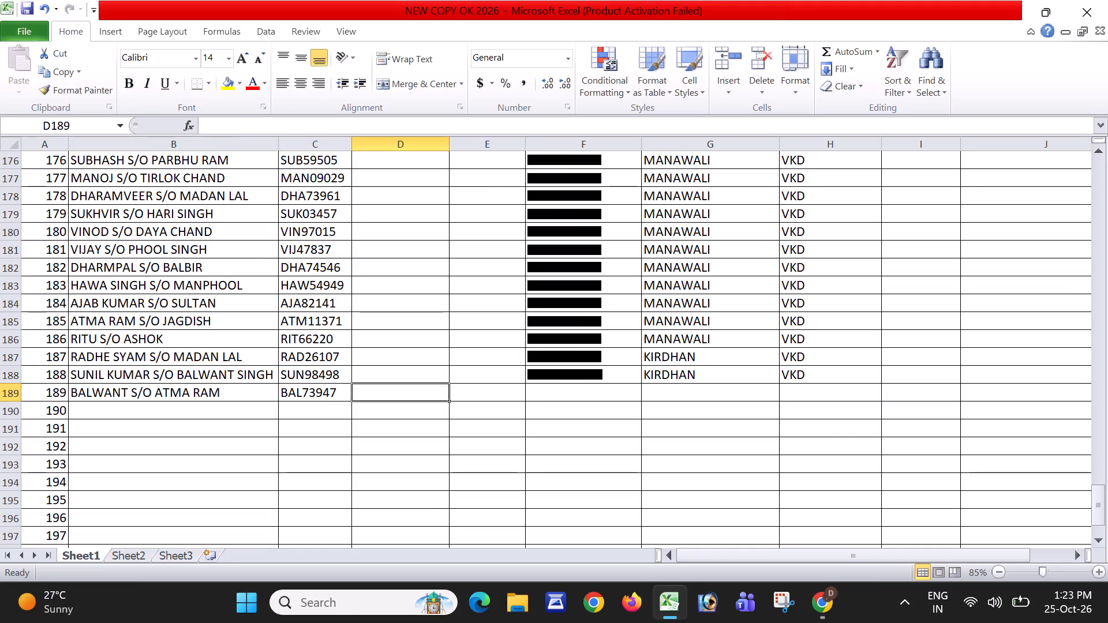
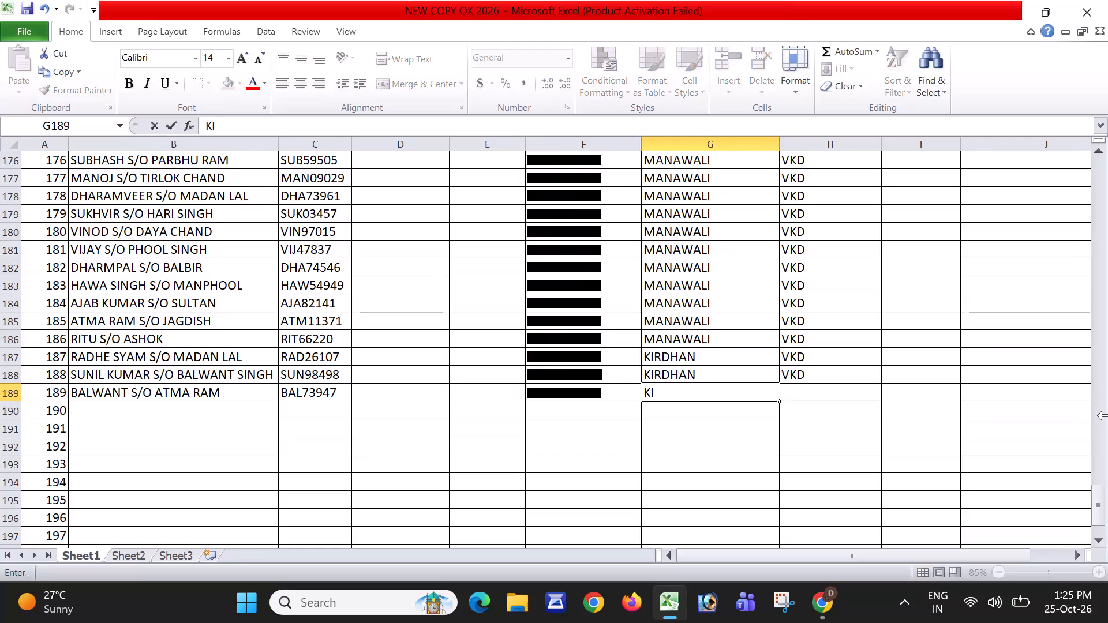
Complete the village KIRDHAN in cell G189 and enter the reference VKD in cell H189.
key(Right)
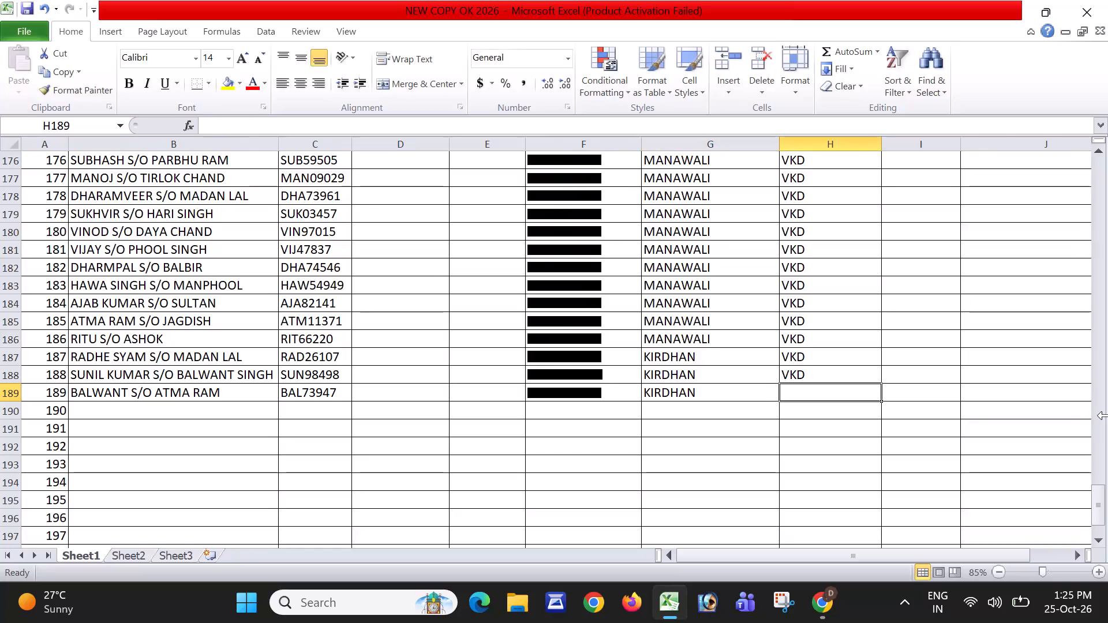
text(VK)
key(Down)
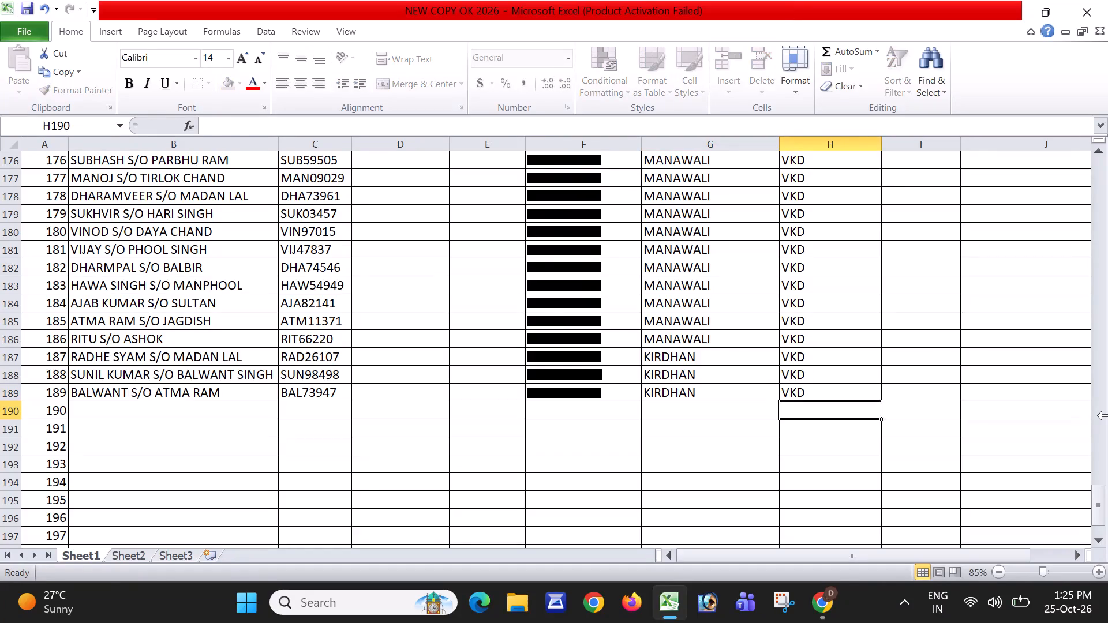
Return to cell B190 at the start of the next record and save the workbook.
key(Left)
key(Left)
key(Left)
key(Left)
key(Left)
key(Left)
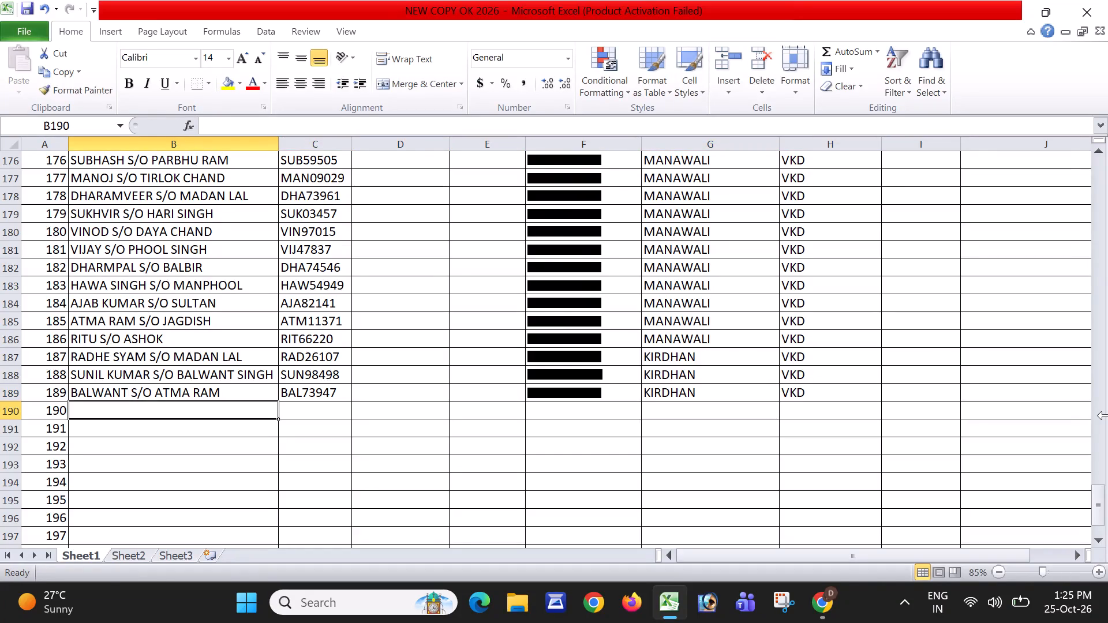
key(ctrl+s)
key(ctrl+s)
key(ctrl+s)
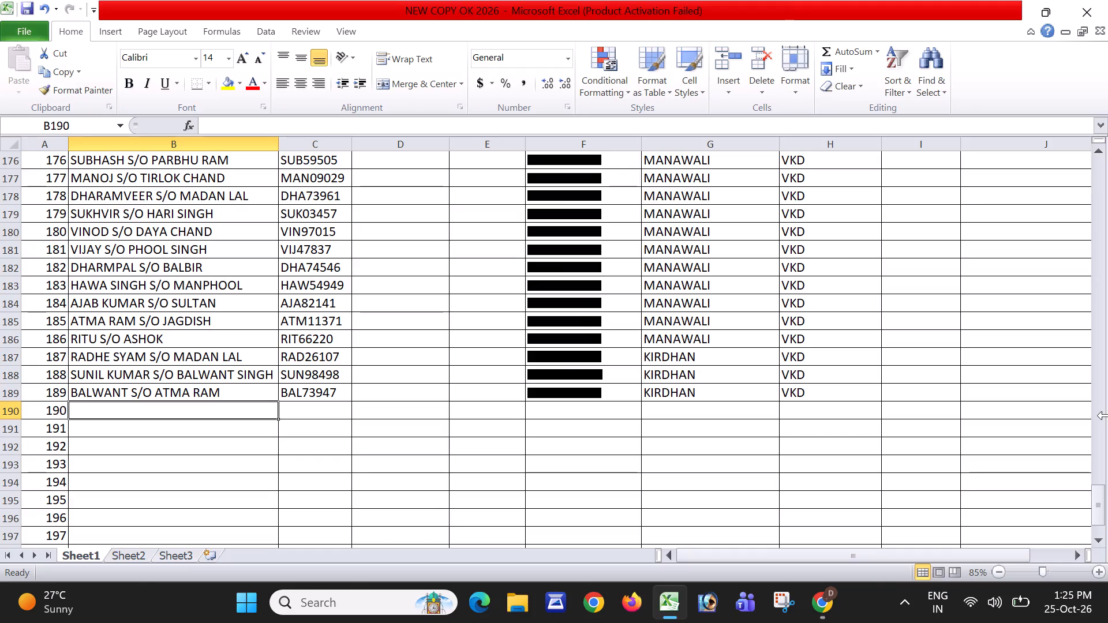
Enter the next person's name followed by S/O and the father's name in cell B190.
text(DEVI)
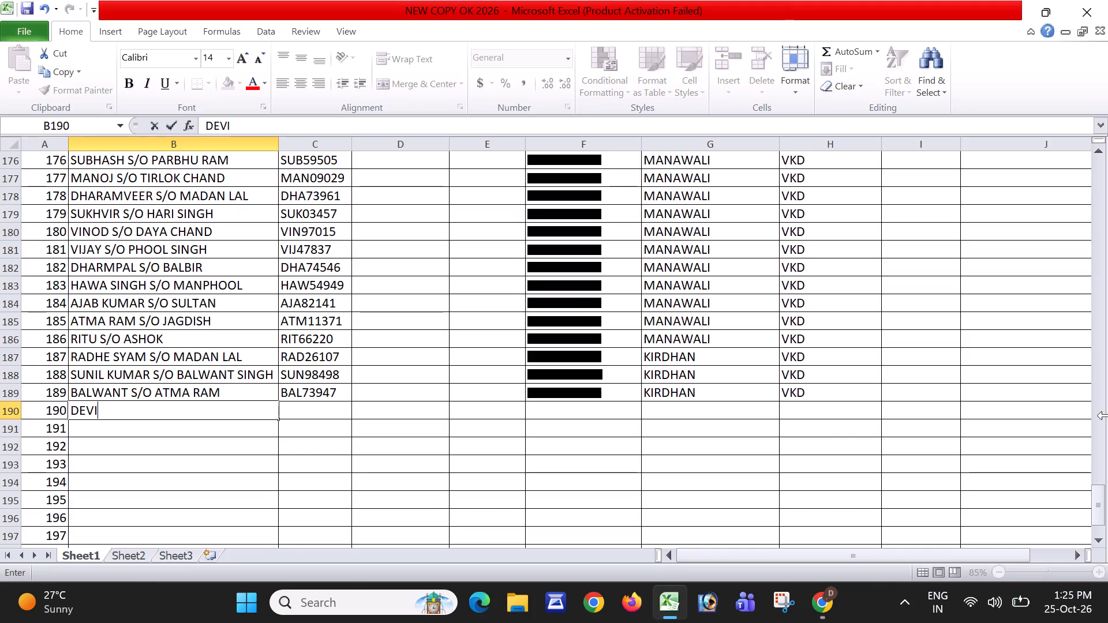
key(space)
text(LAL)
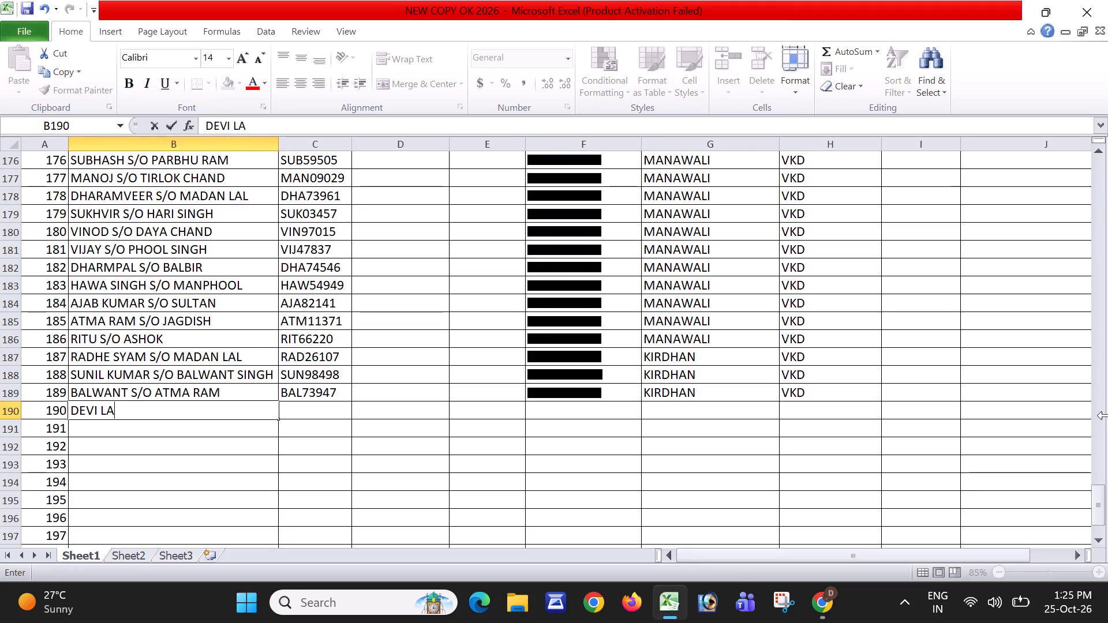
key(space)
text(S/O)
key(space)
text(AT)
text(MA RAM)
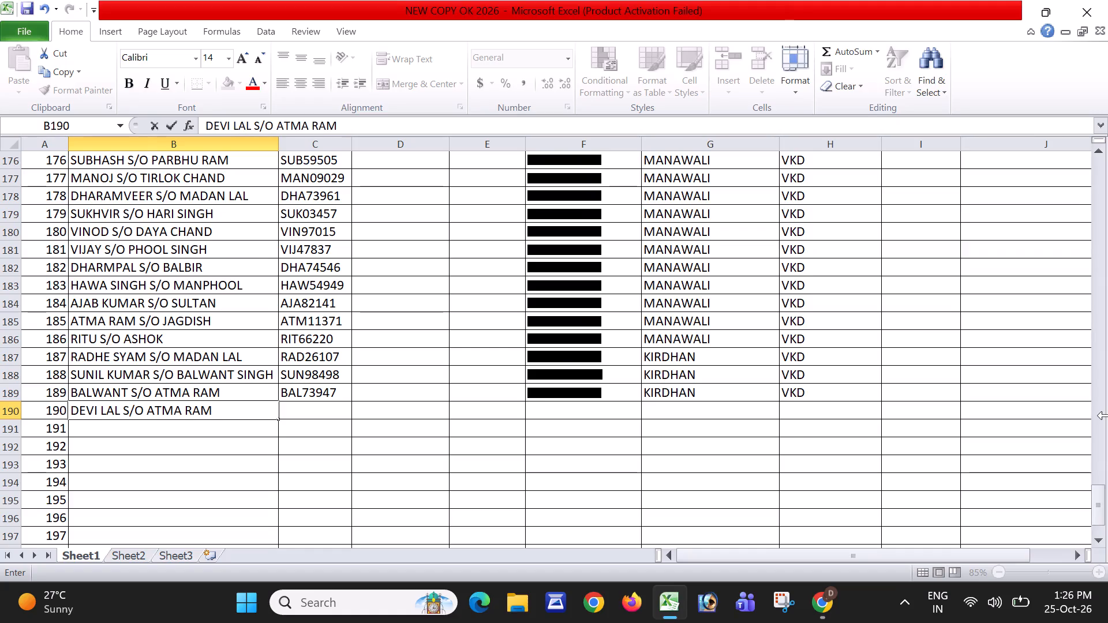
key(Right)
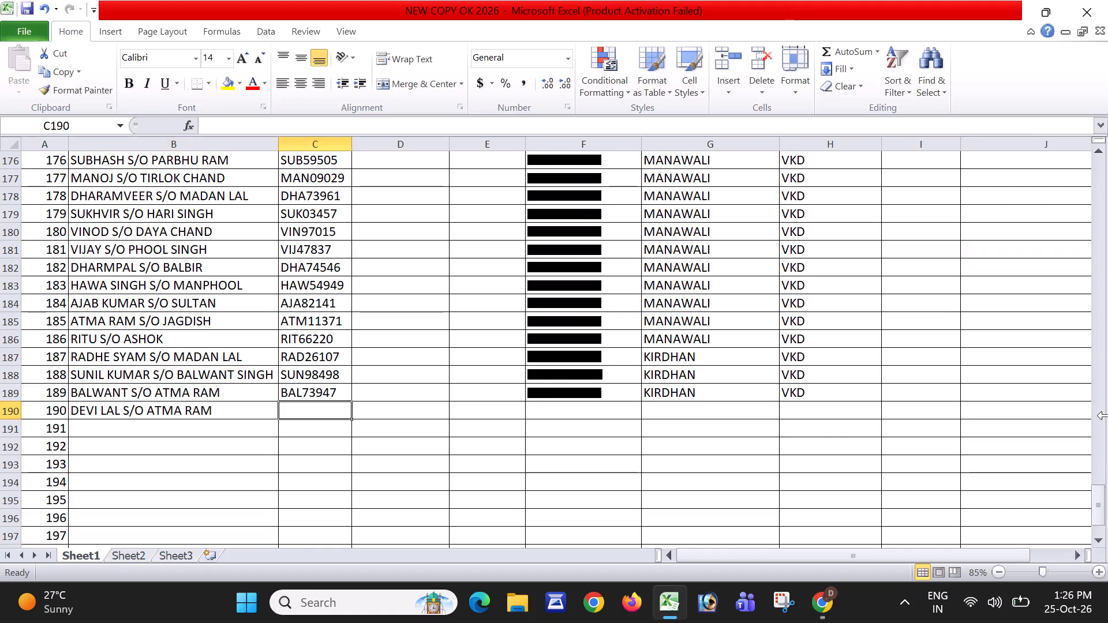
Enter the person's ID code, starting with the first three letters of the name, in cell C190.
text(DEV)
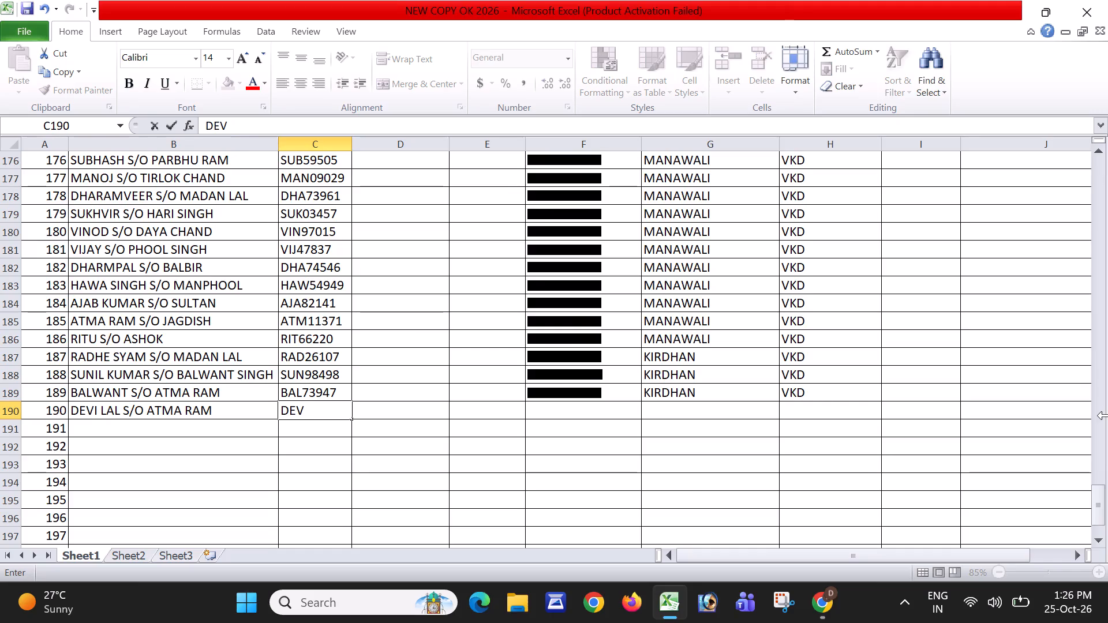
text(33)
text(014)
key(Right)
Enter the person's phone number in cell F190, with a hyphen after the first five digits.
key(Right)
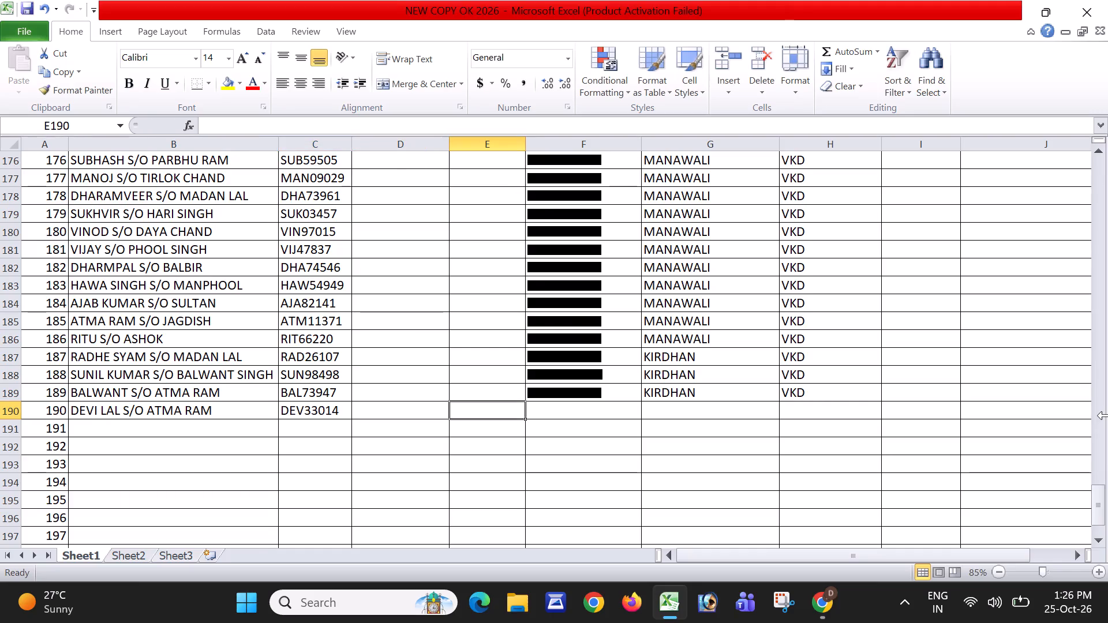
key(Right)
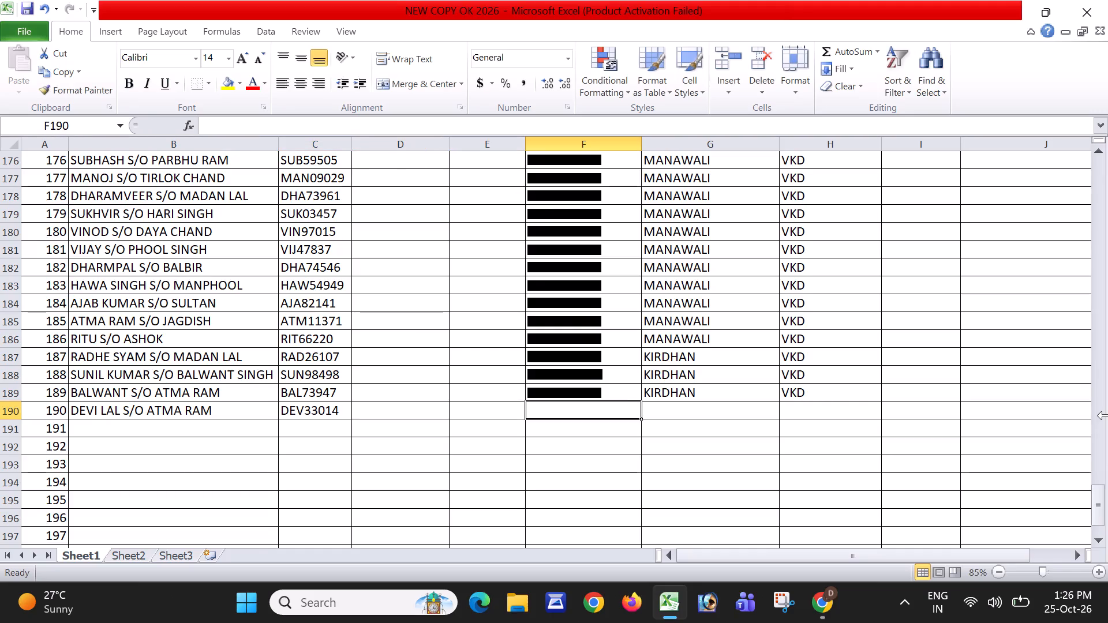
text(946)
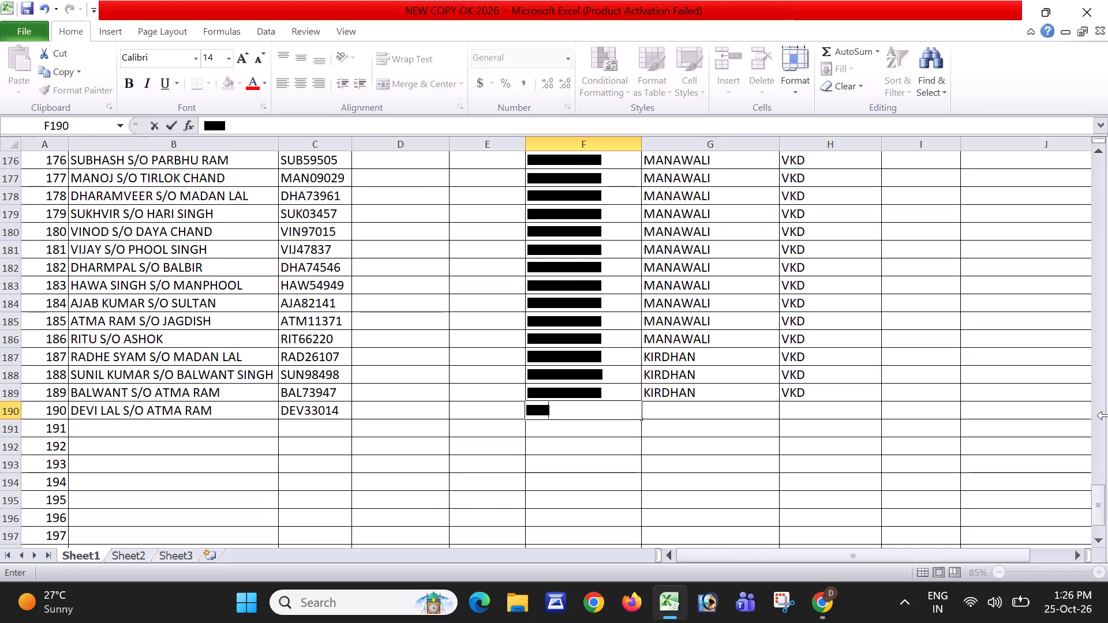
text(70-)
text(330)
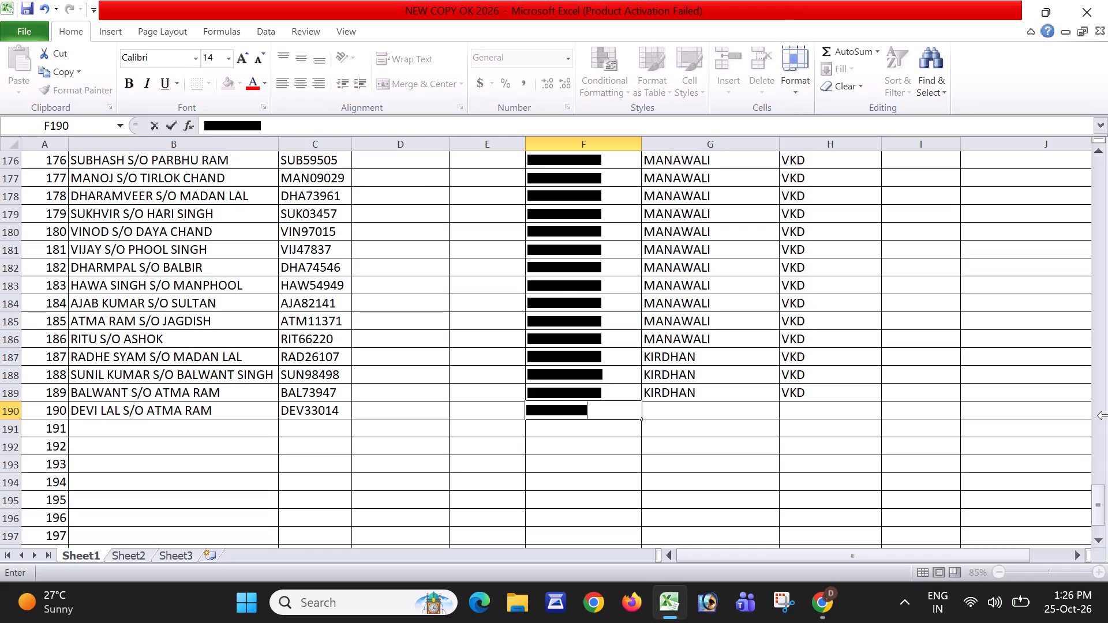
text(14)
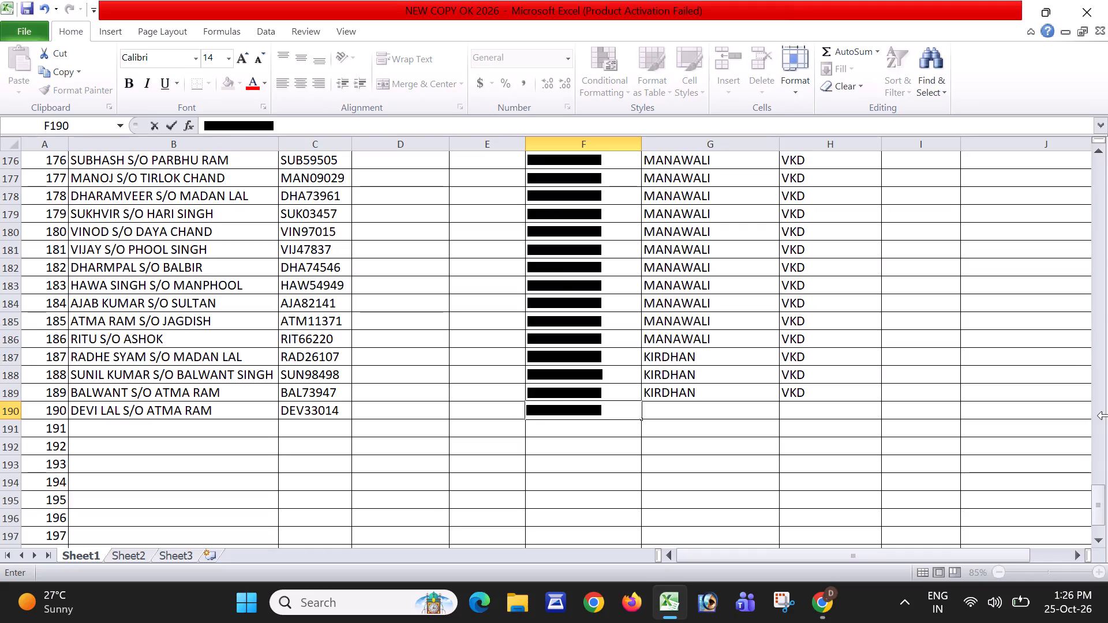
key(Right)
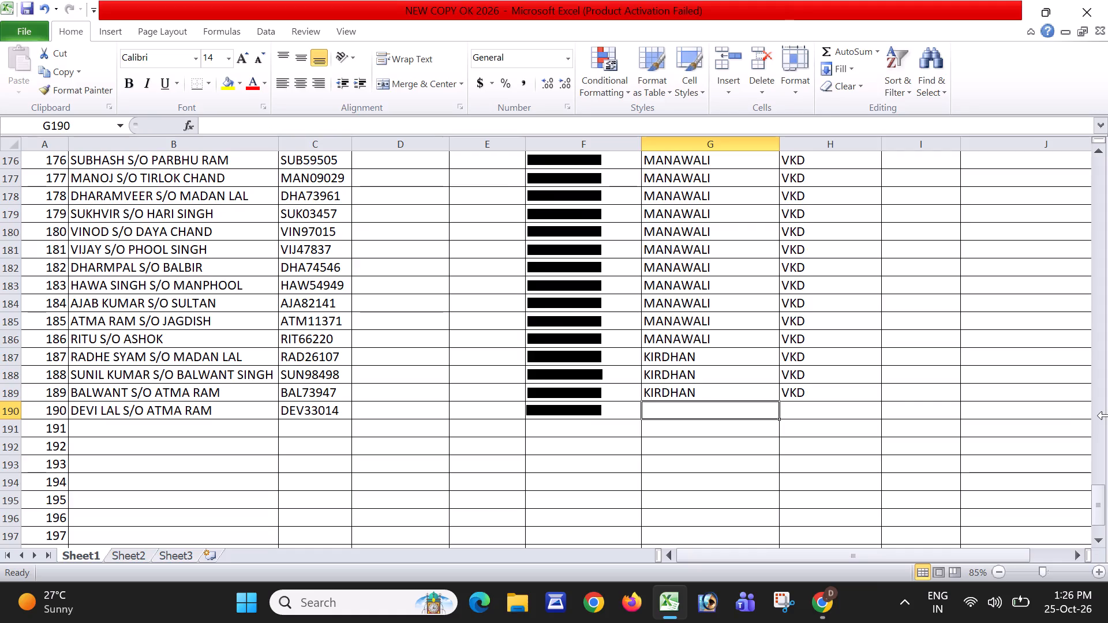
Enter the village KIRDHAN in cell G190 and the reference VKD in cell H190.
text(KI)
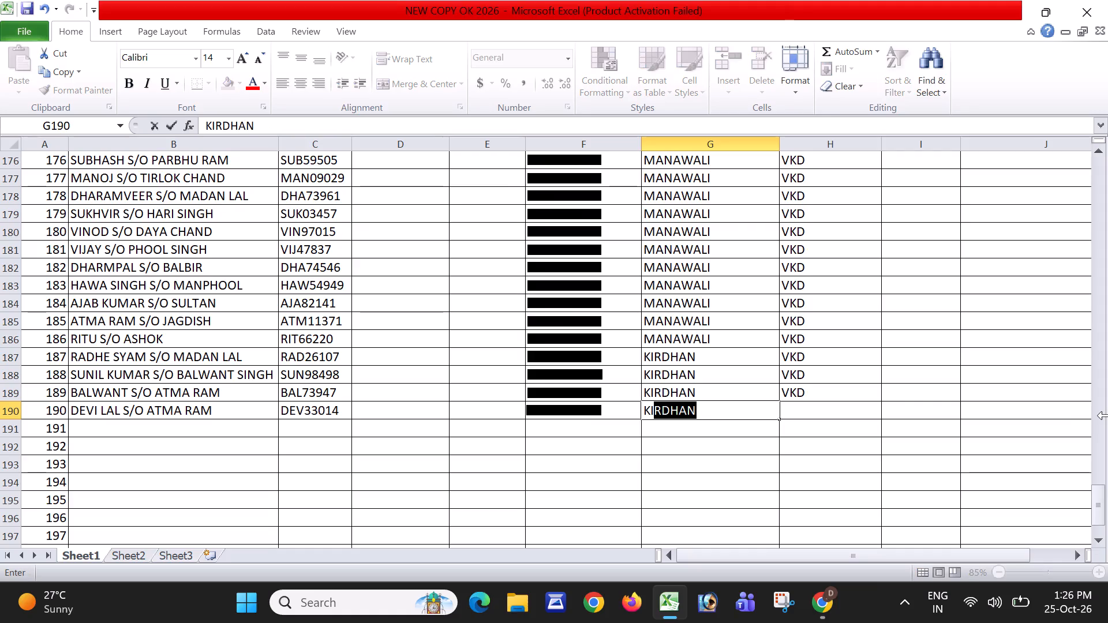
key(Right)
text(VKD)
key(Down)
Return to cell B191 at the start of the next record and save the workbook.
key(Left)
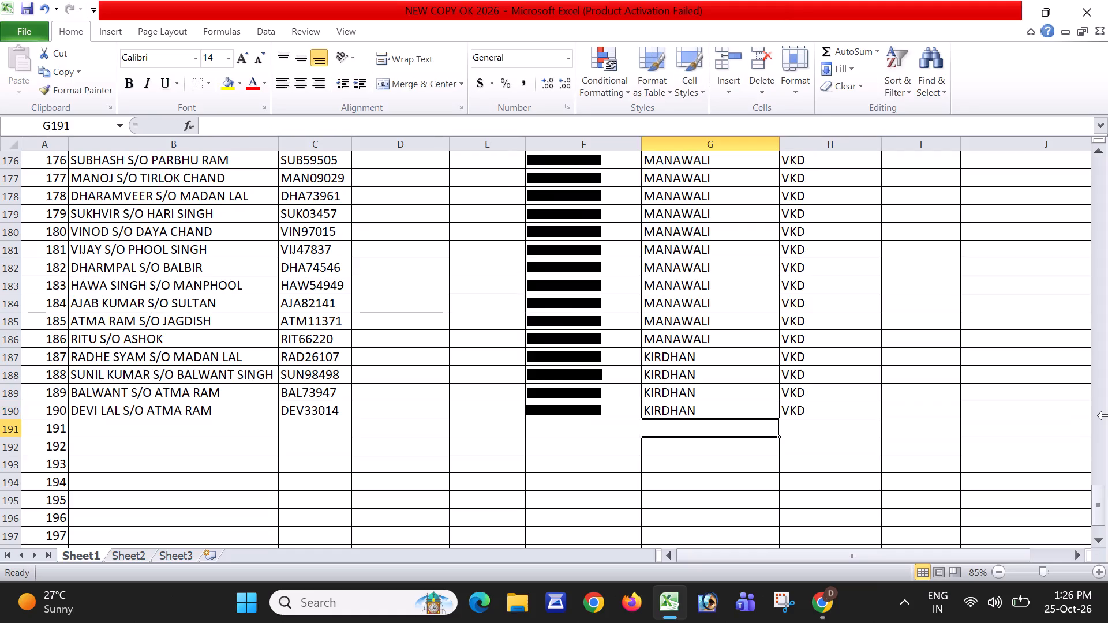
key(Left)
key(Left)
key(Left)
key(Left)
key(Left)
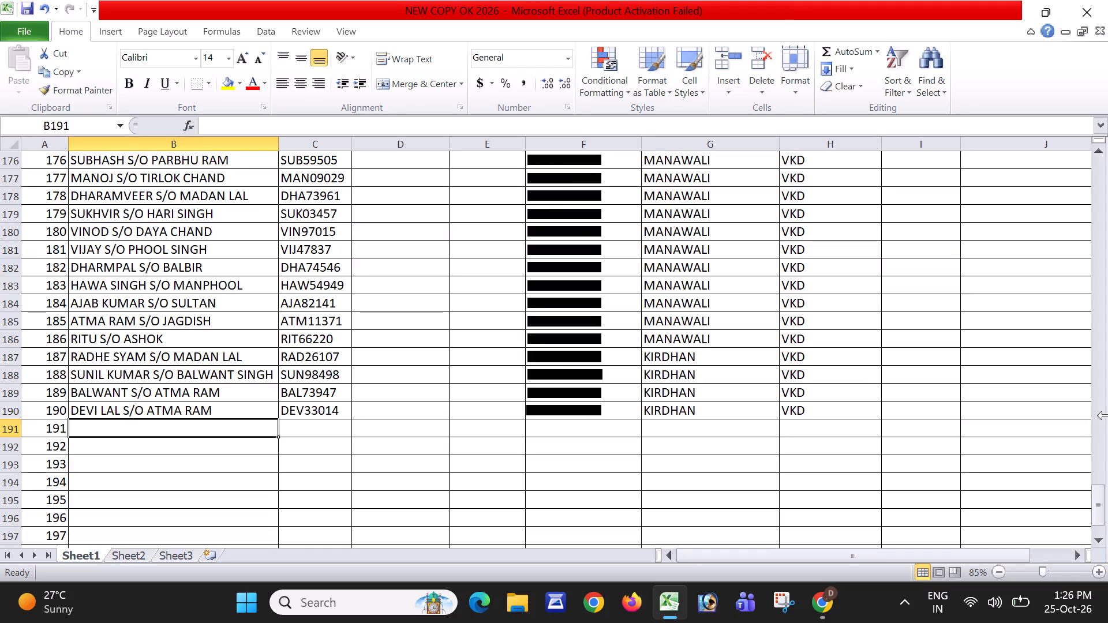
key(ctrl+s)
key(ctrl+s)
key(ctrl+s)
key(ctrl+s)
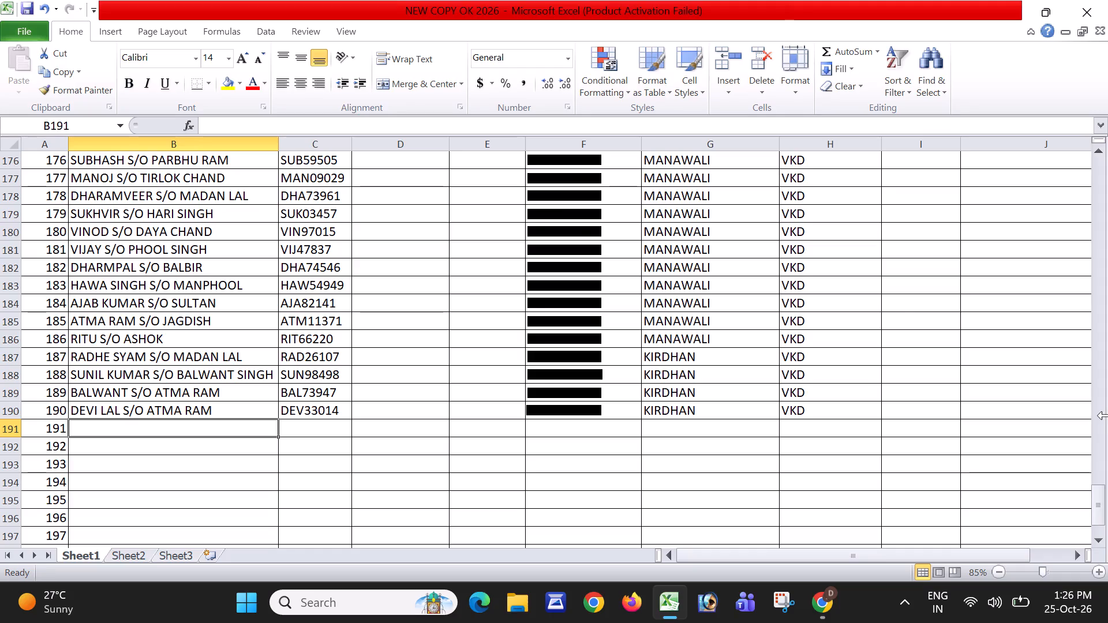
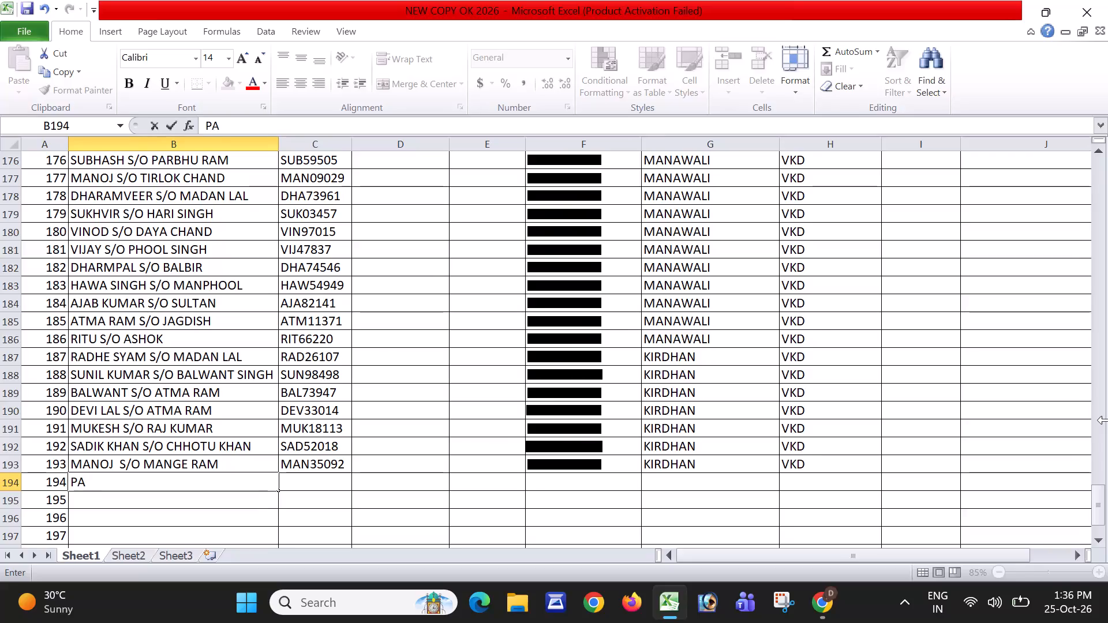
Complete the next person's name in cell B194, followed by S/O and the father's name.
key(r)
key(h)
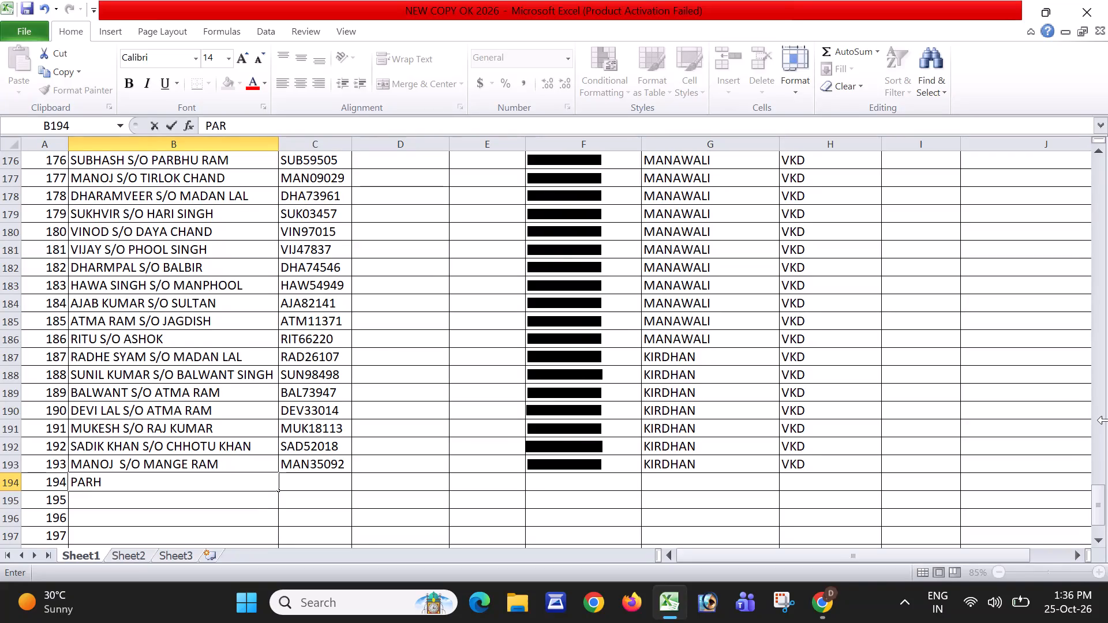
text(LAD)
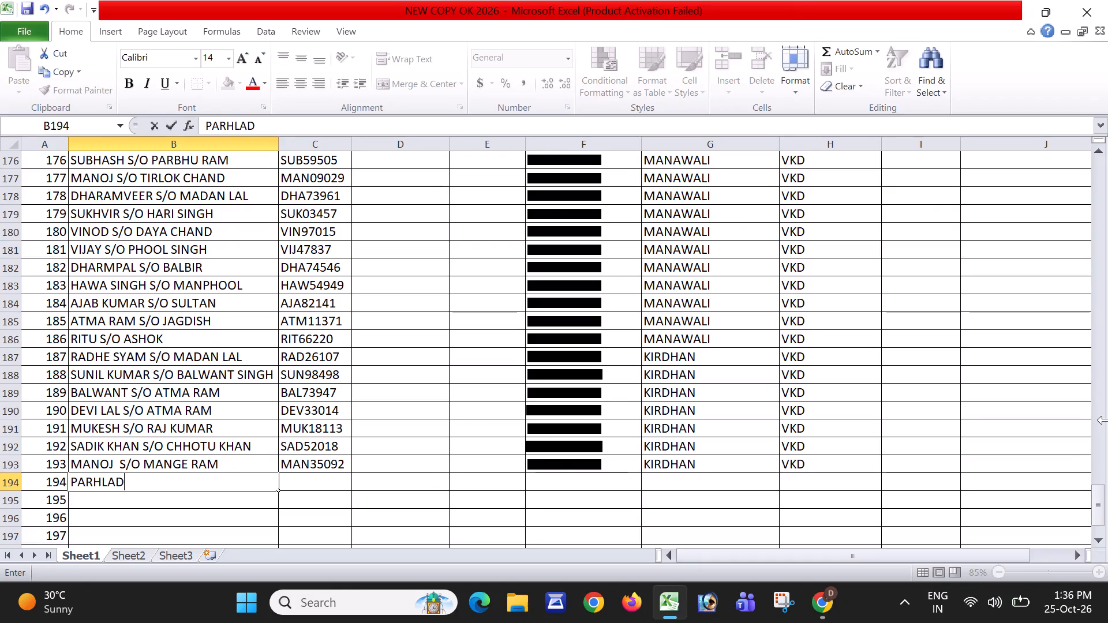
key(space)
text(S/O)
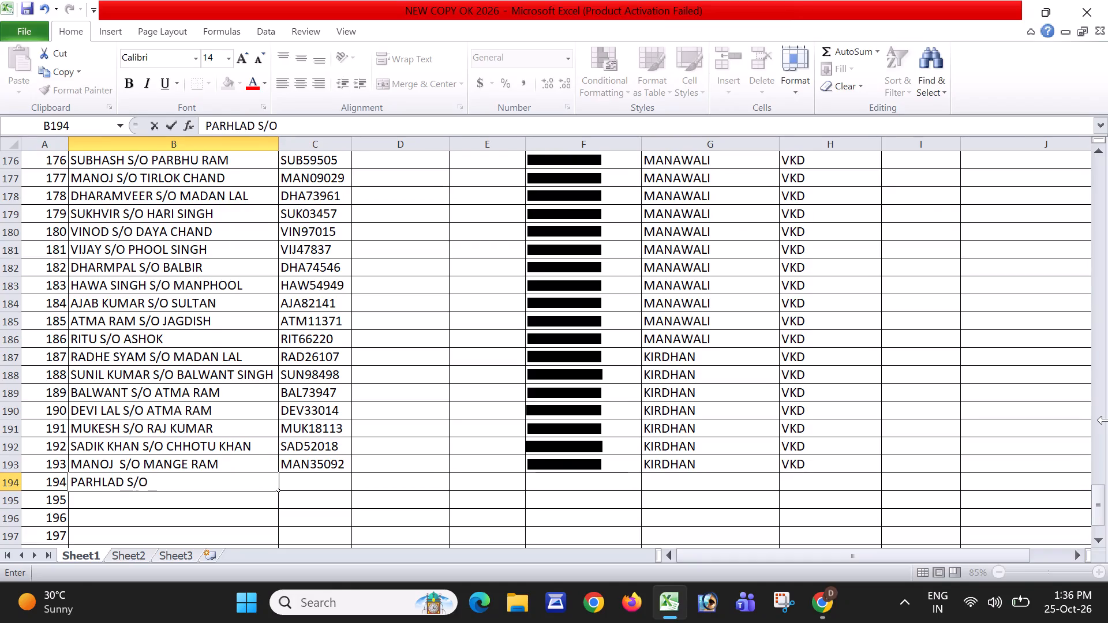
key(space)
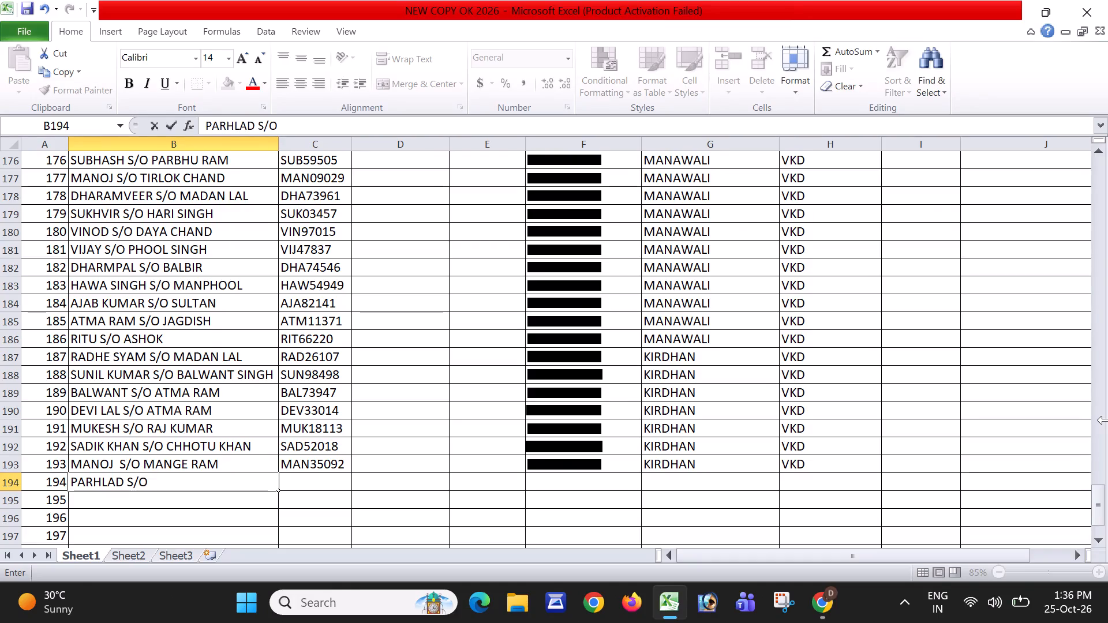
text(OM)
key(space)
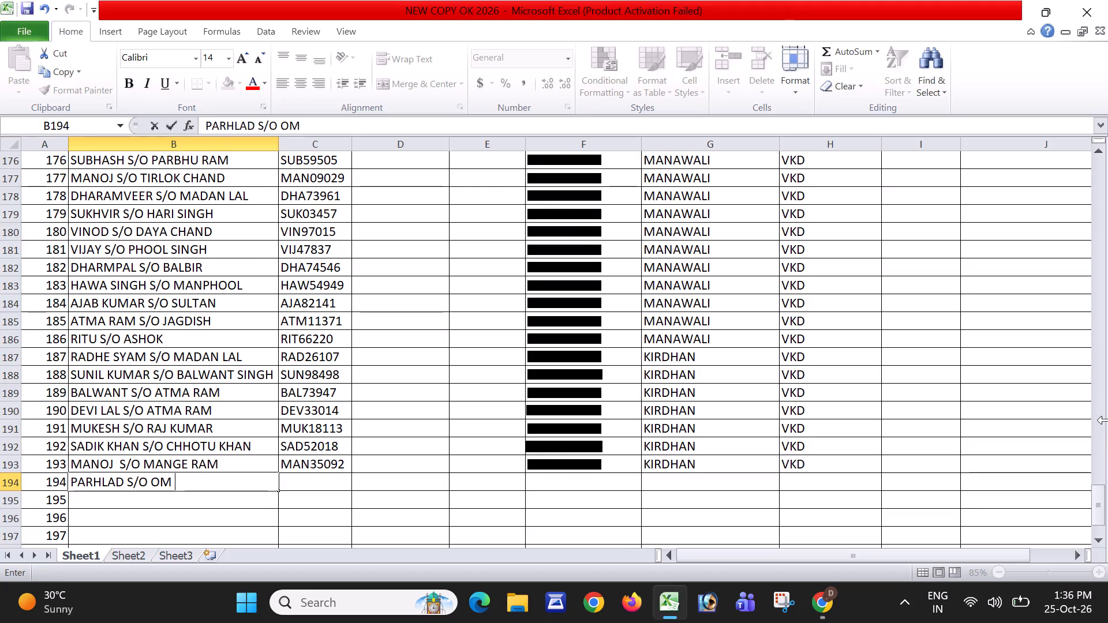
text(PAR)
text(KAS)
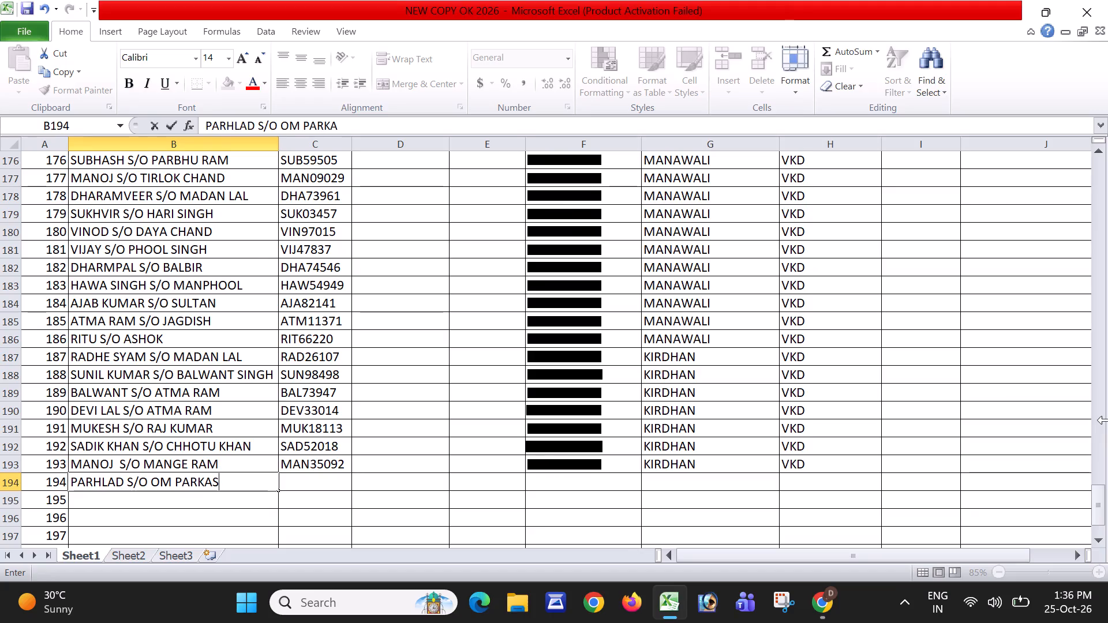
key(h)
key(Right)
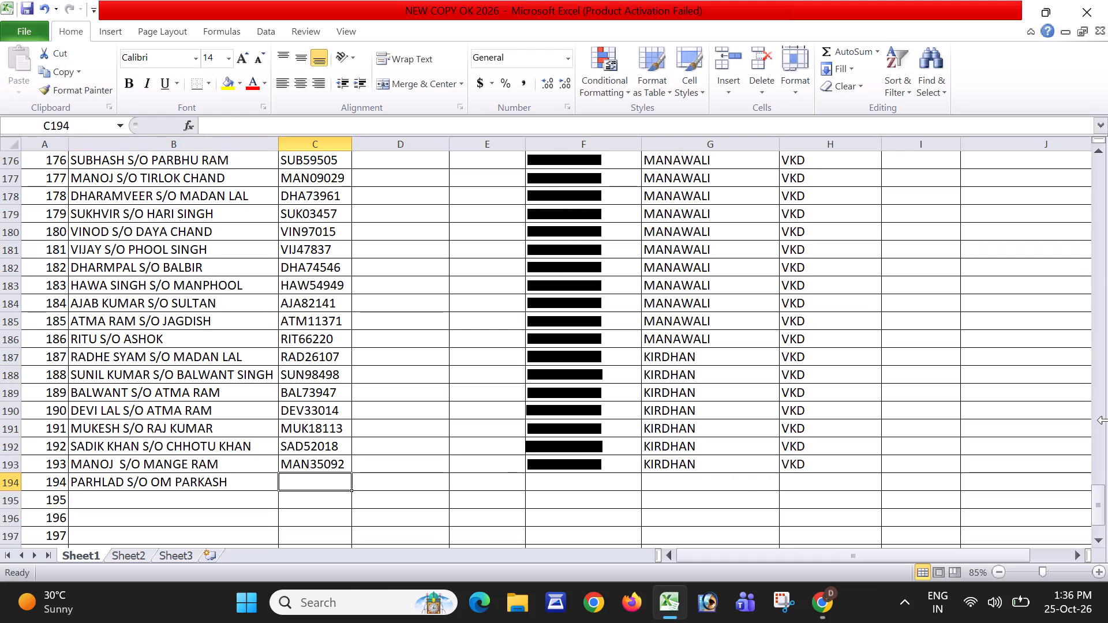
Enter the person's ID code in cell C194, made of the name's first three letters and five digits.
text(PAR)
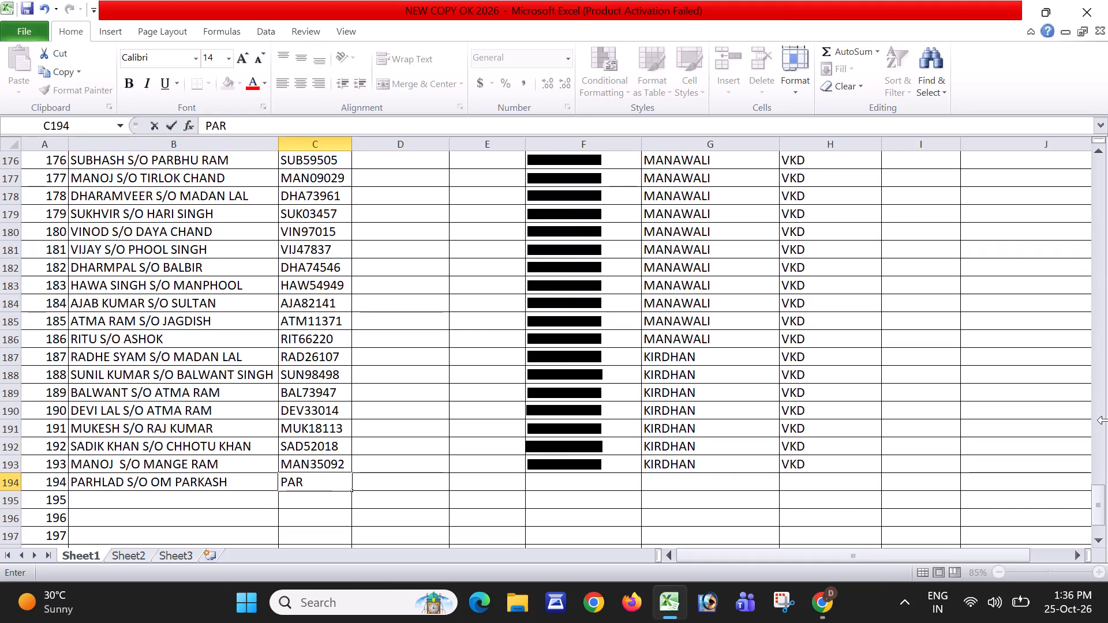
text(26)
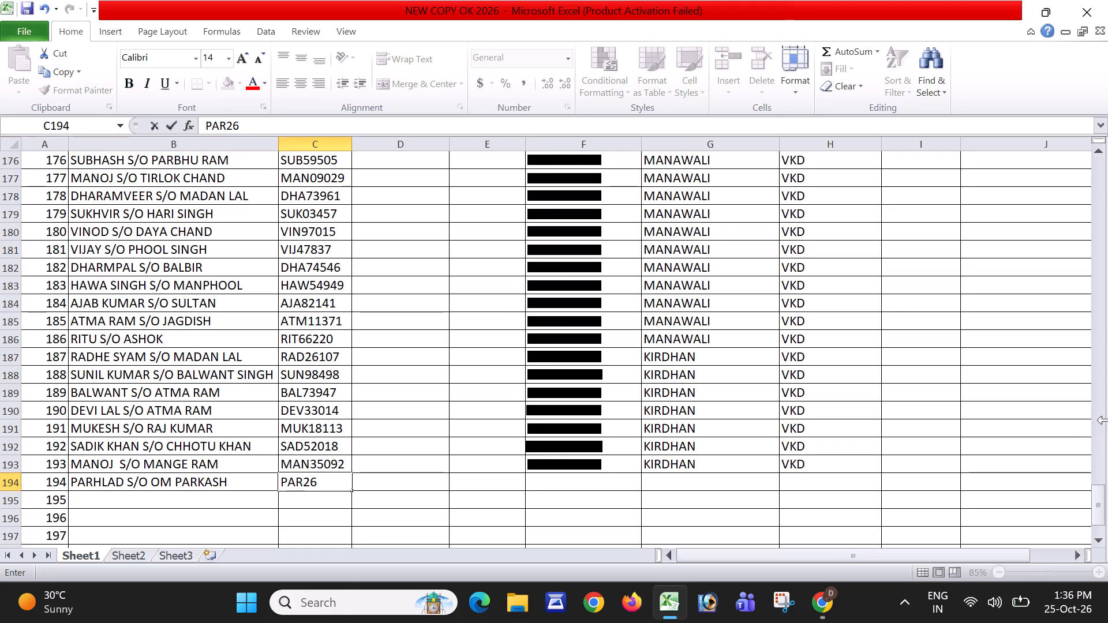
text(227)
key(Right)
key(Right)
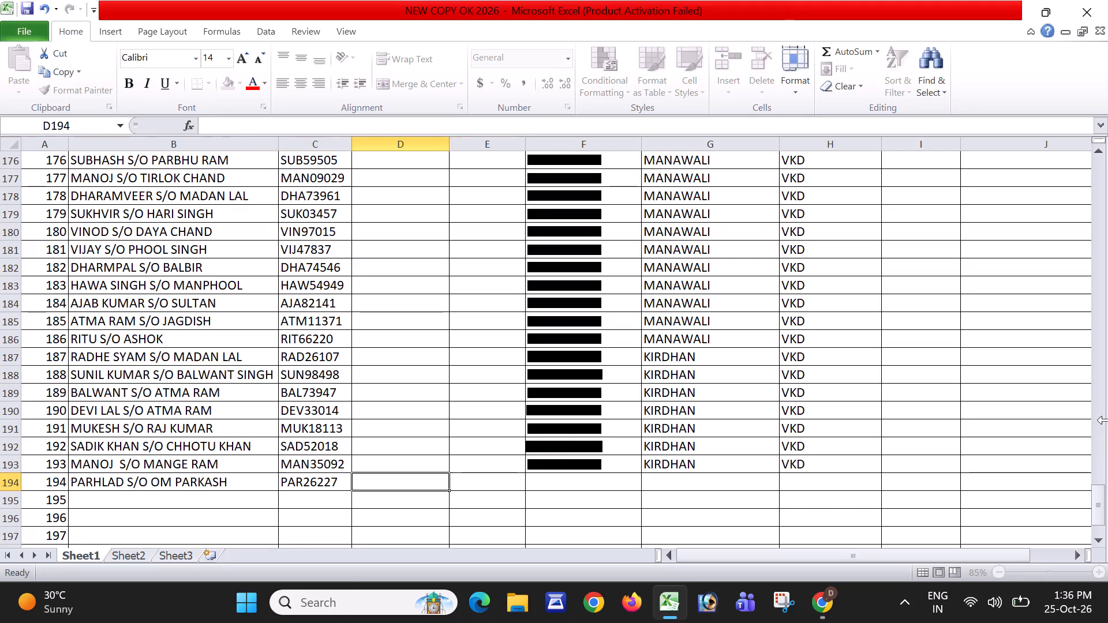
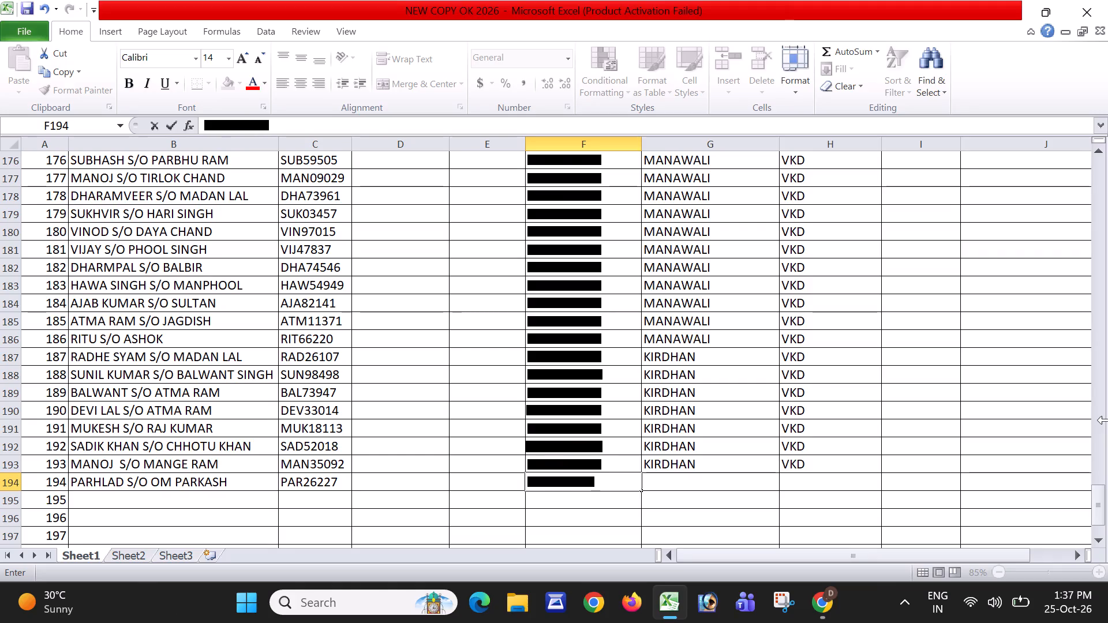
Complete the person's phone number in cell F194.
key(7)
Enter the village DAIYAR in cell G194 and the reference VKD in cell H194.
key(Right)
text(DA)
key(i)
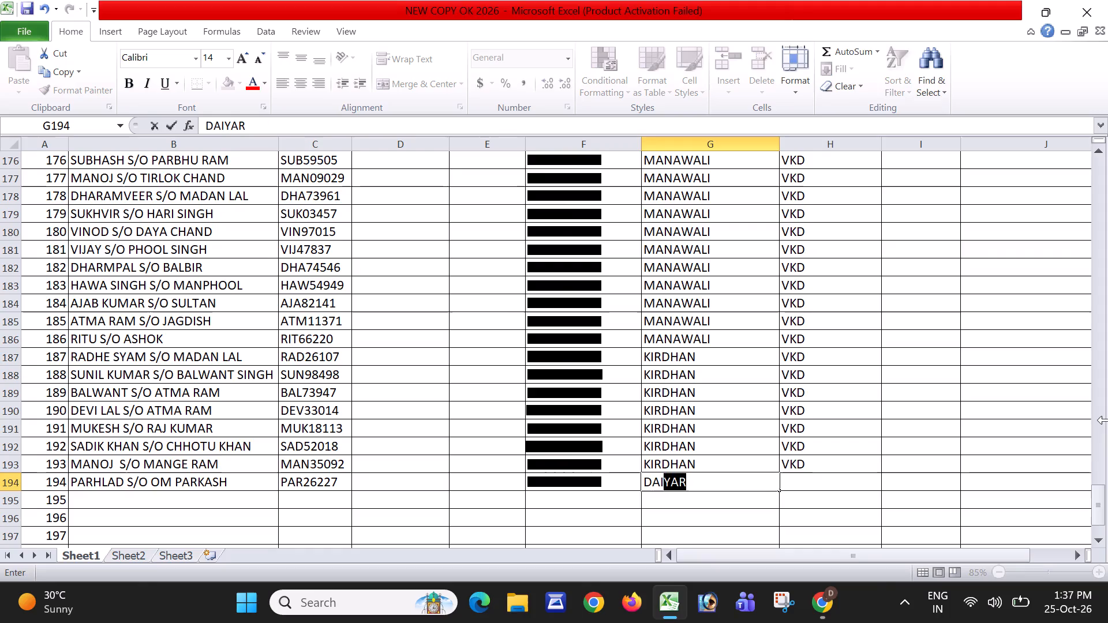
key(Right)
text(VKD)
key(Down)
Return to cell B195 in the name column and save the workbook.
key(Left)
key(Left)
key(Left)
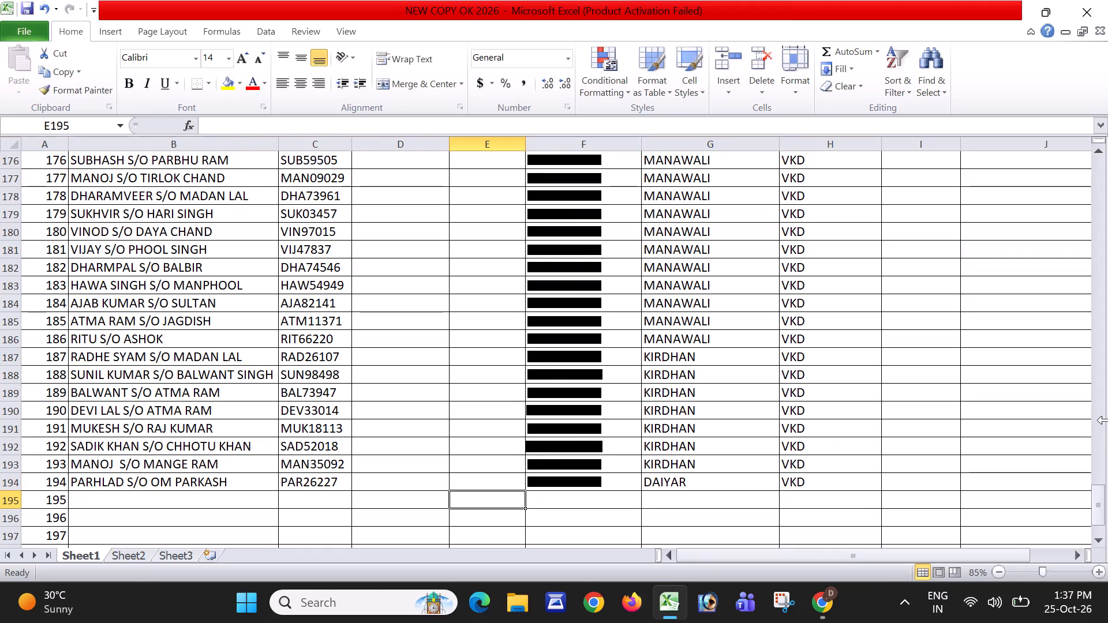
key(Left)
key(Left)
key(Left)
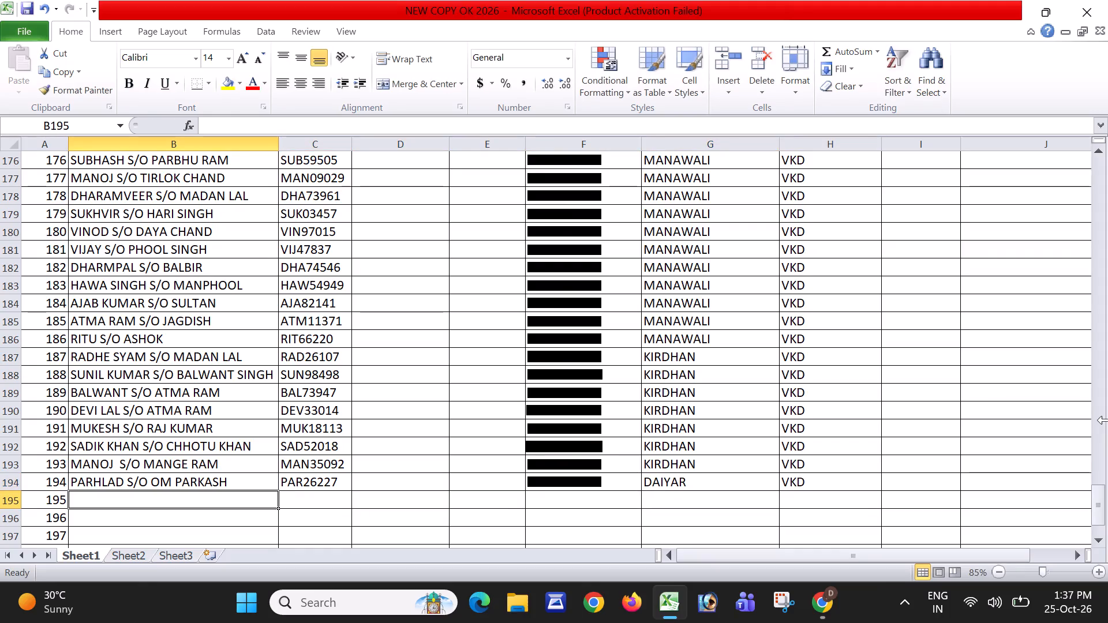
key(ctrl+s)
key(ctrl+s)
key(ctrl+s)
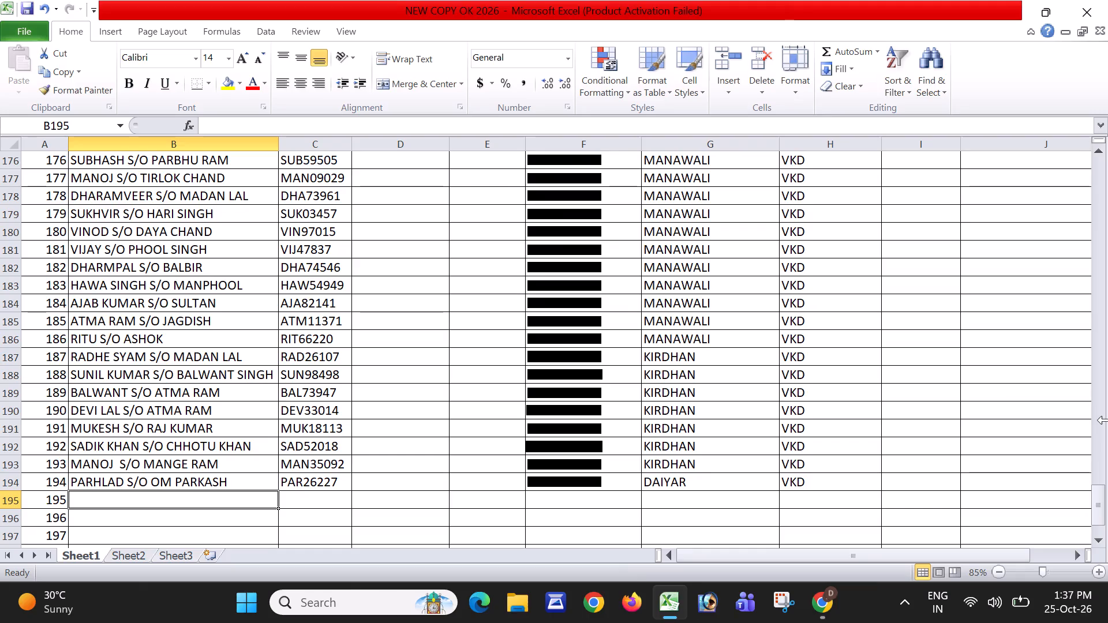
Enter the next person's name in cell B195, followed by S/O and the father's name.
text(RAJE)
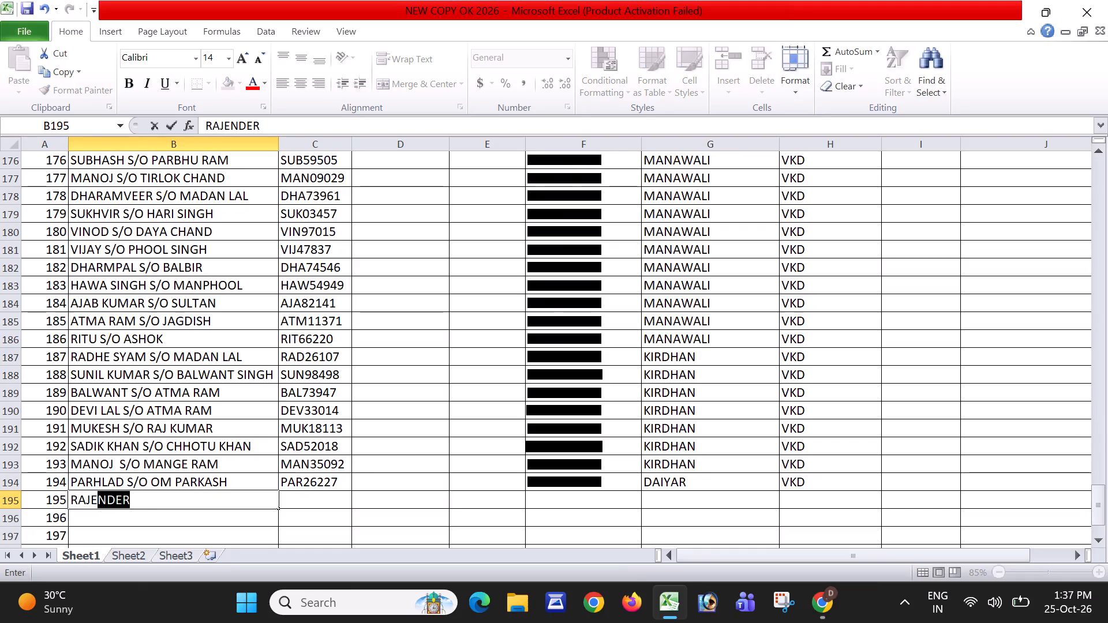
click(165, 497)
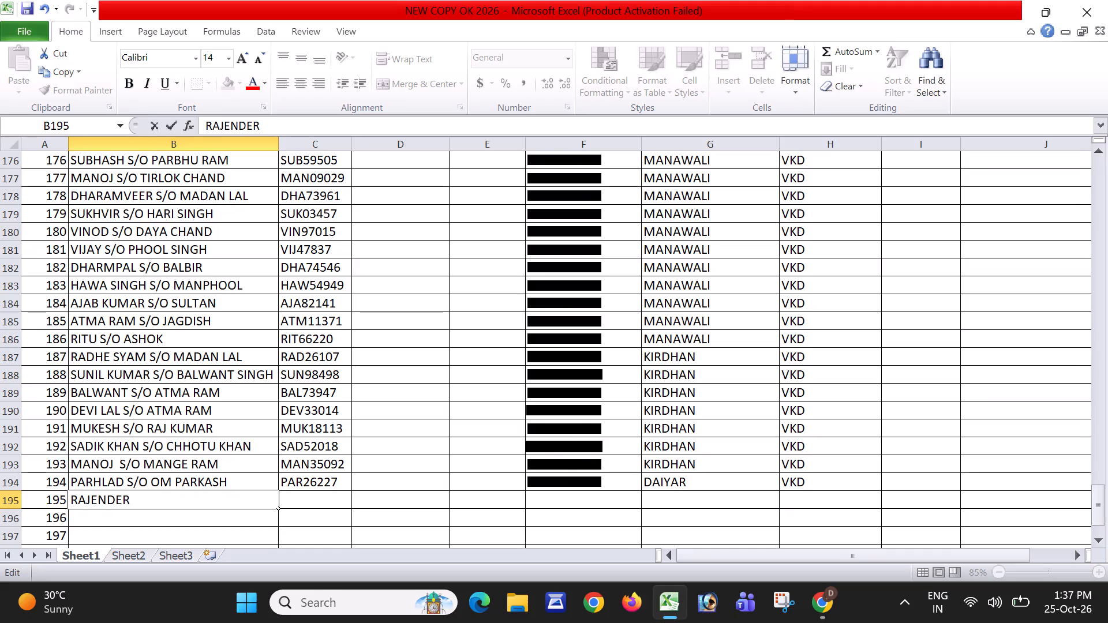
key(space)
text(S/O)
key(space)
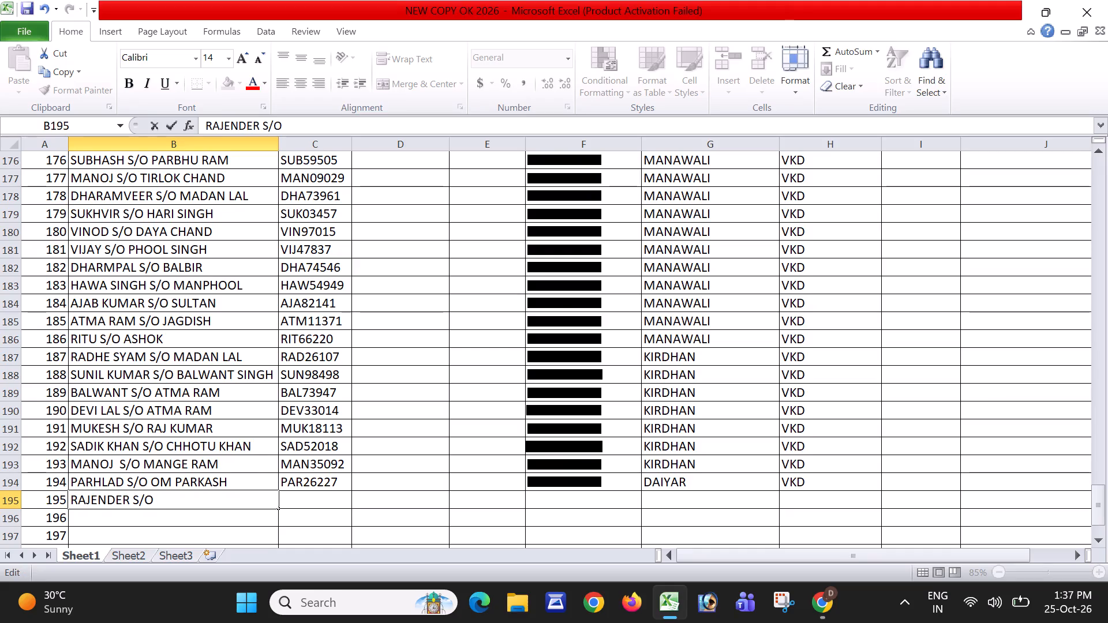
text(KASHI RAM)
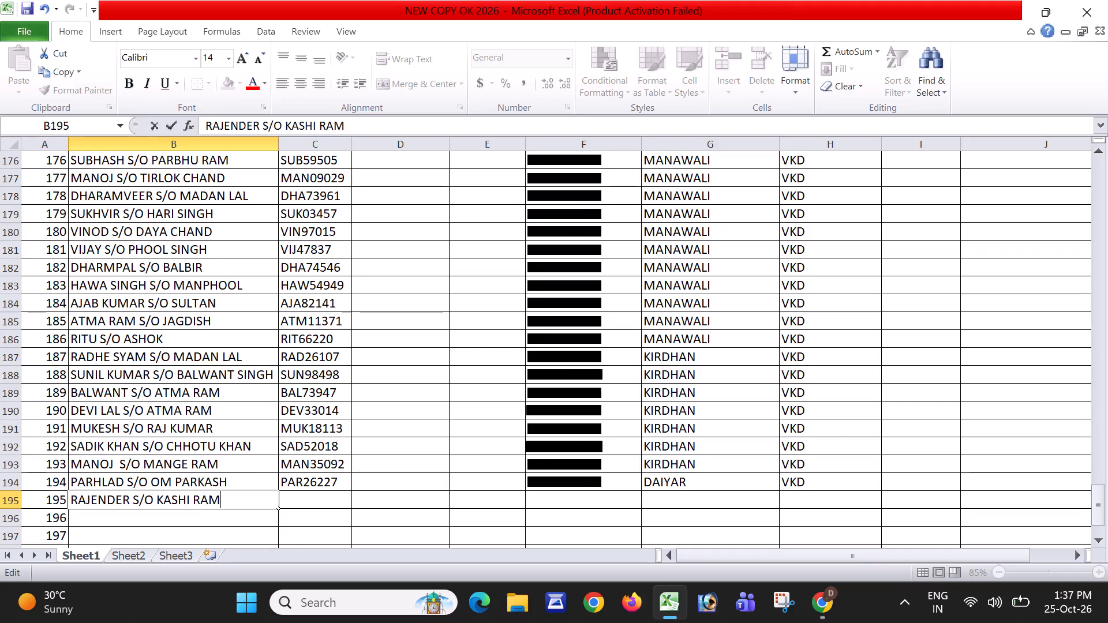
Enter the person's ID code in cell C195, made of the name's first three letters and five digits.
click(304, 503)
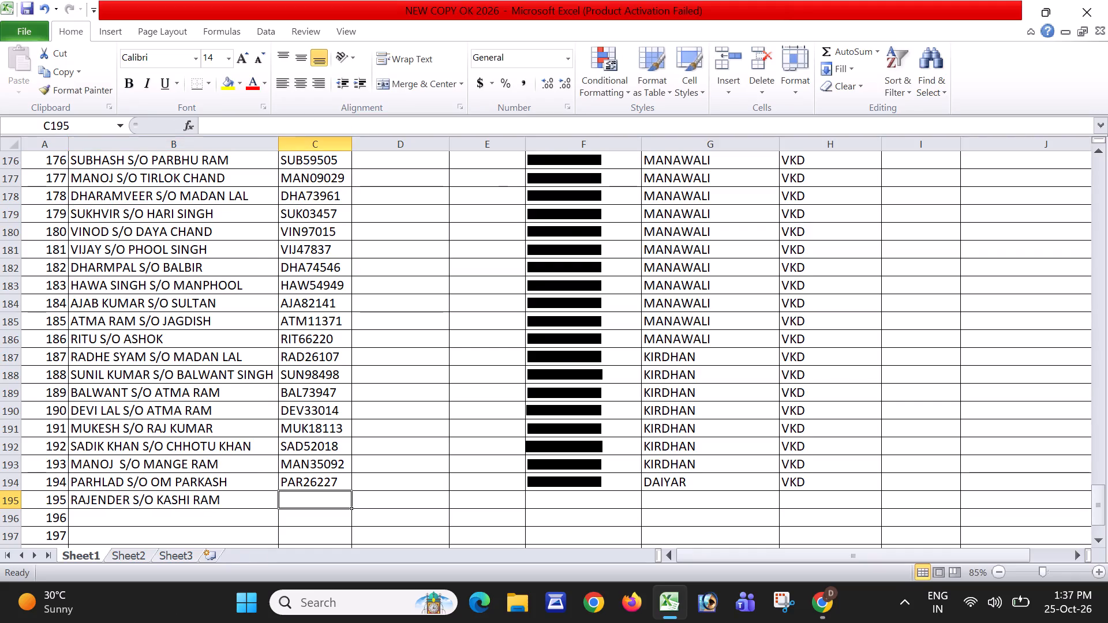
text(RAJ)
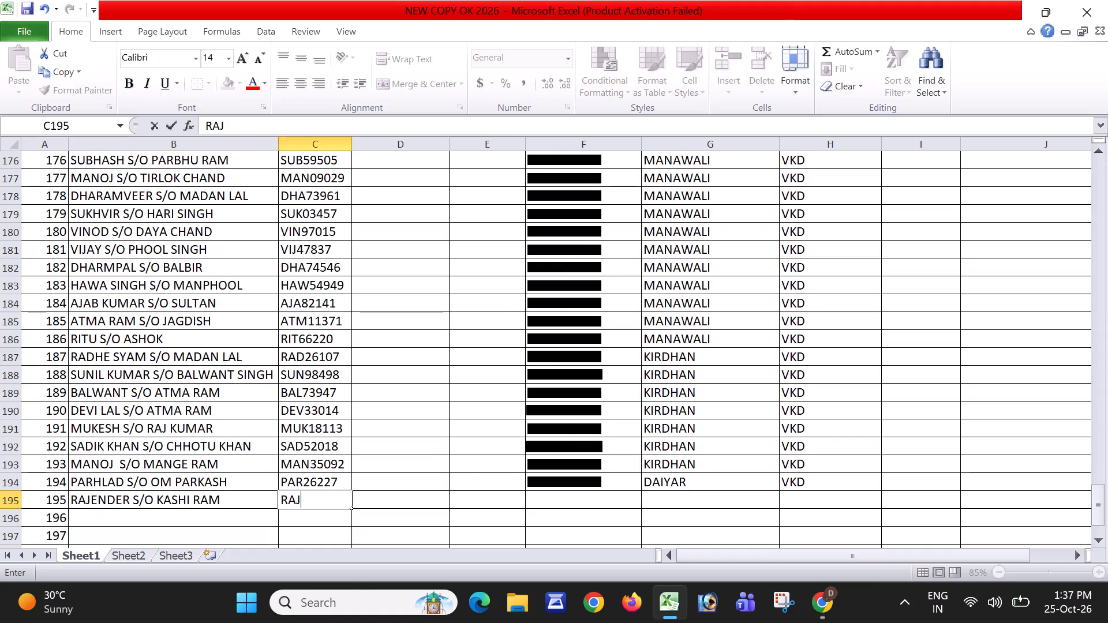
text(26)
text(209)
Enter the person's phone number in cell F195, with a hyphen after the first five digits.
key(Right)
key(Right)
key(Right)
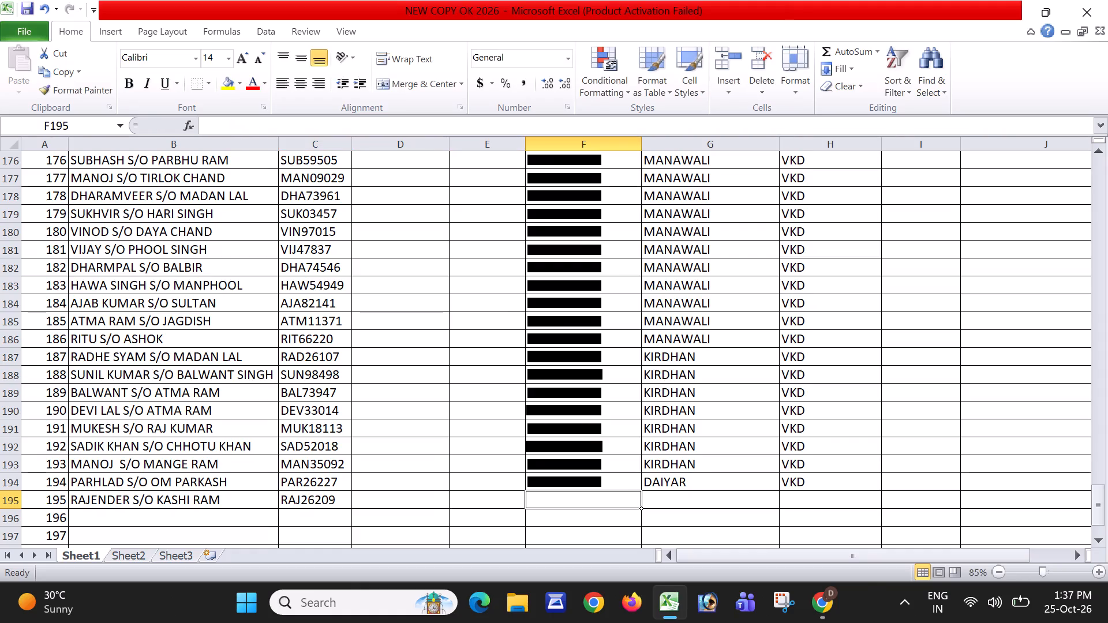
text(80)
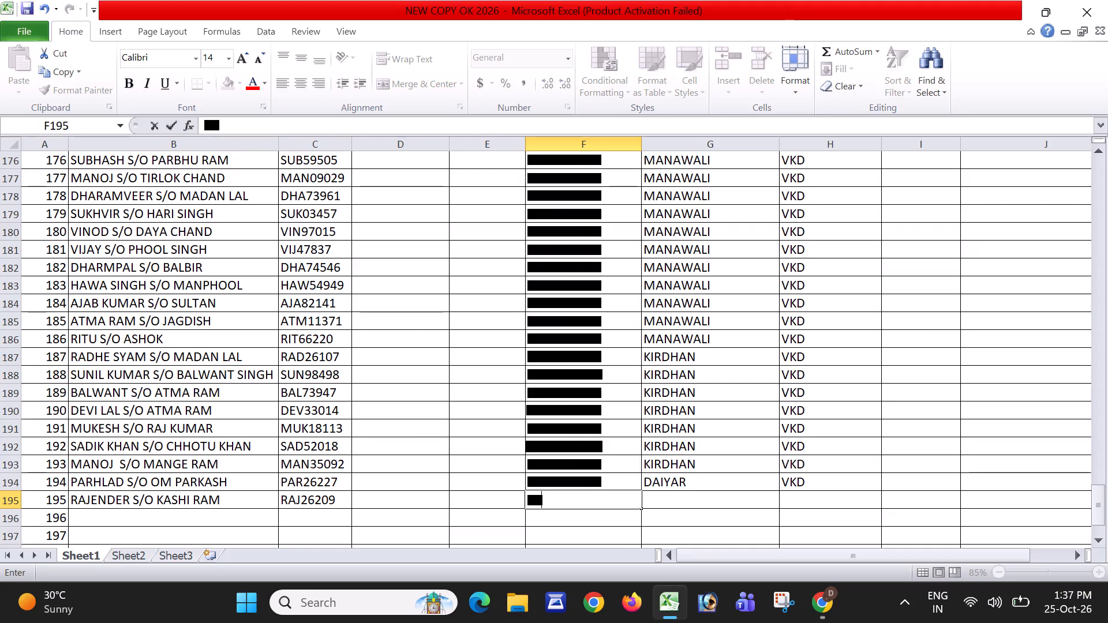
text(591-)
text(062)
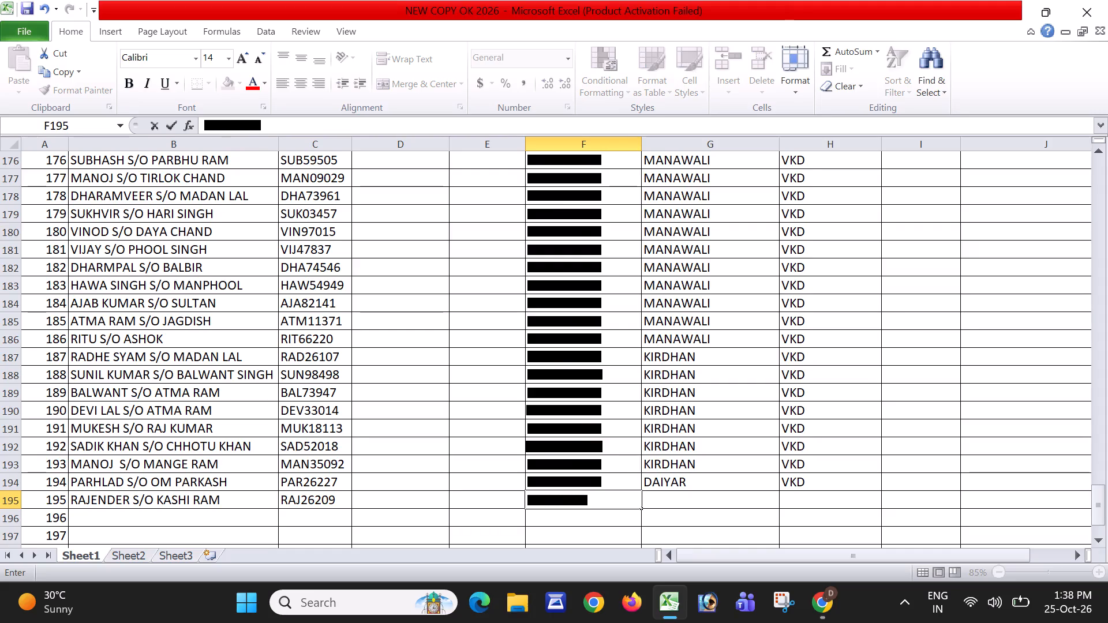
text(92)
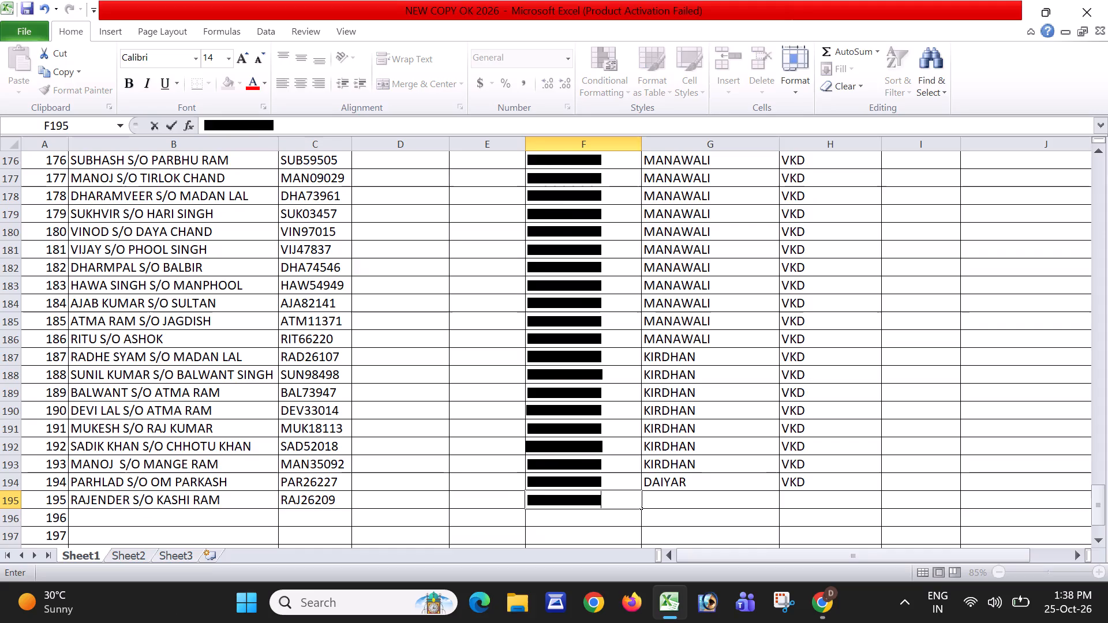
Enter the village DAIYAR in cell G195 and the reference VKD in cell H195.
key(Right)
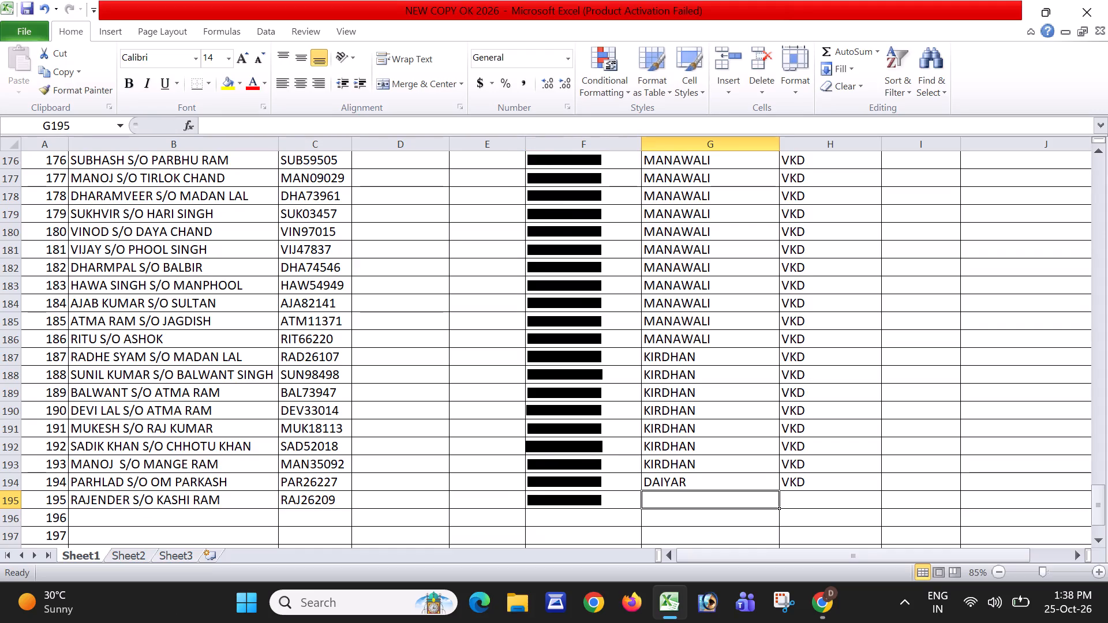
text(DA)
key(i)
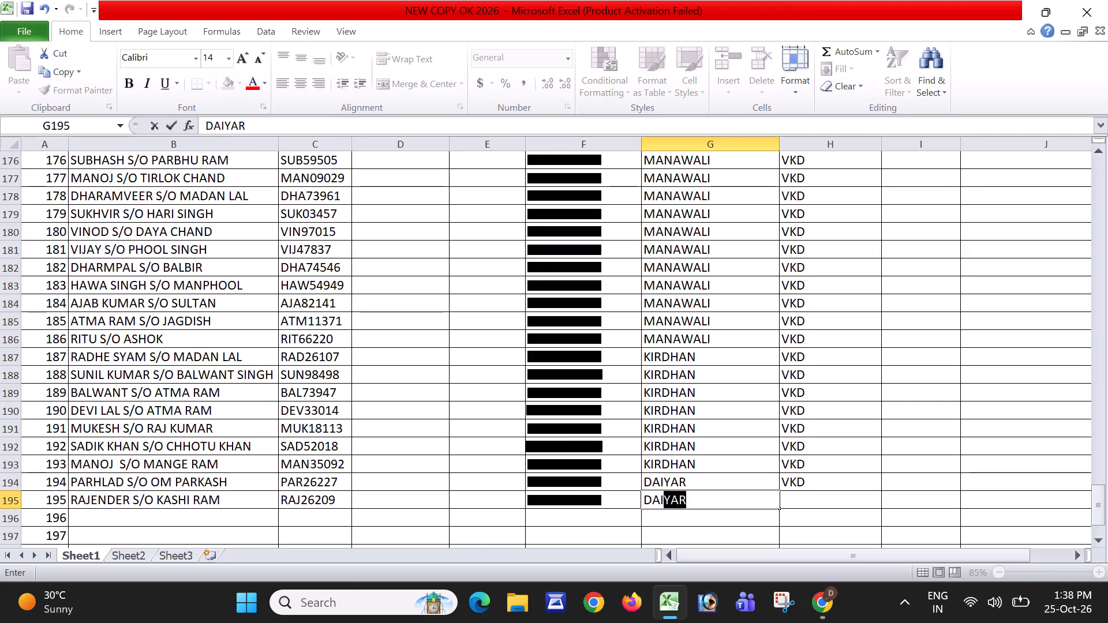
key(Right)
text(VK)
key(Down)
Enter the next person's name in cell B196, followed by S/O and the father's name.
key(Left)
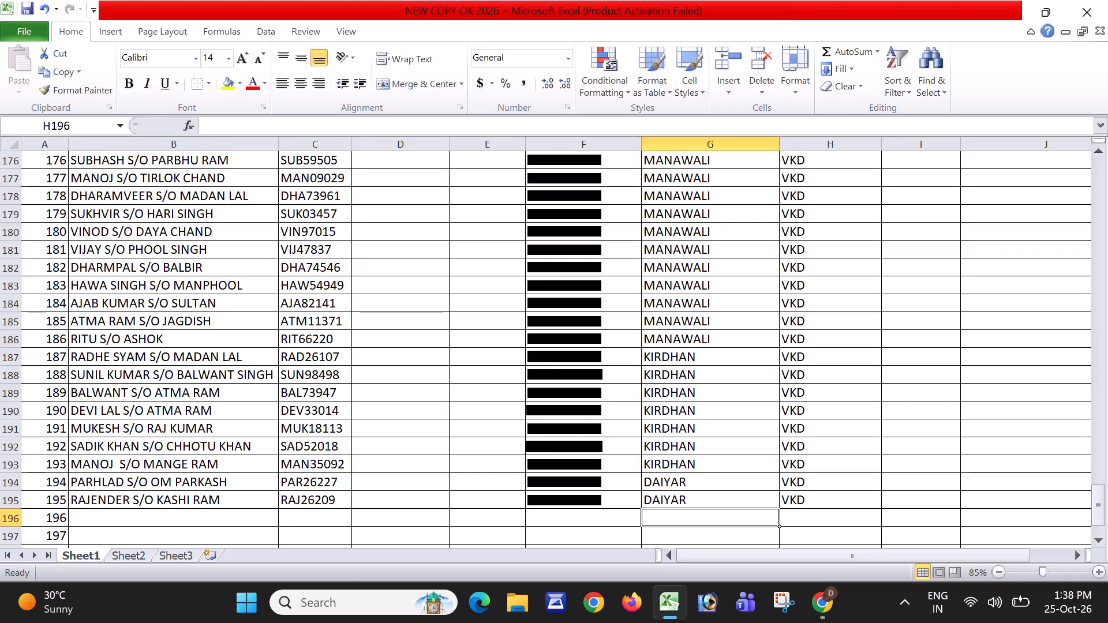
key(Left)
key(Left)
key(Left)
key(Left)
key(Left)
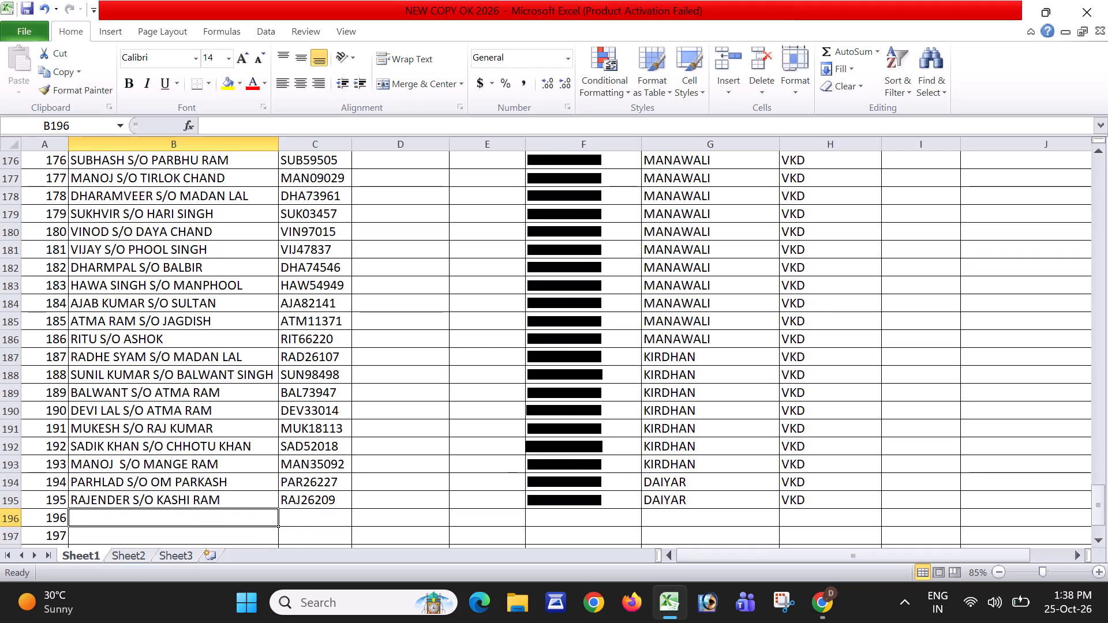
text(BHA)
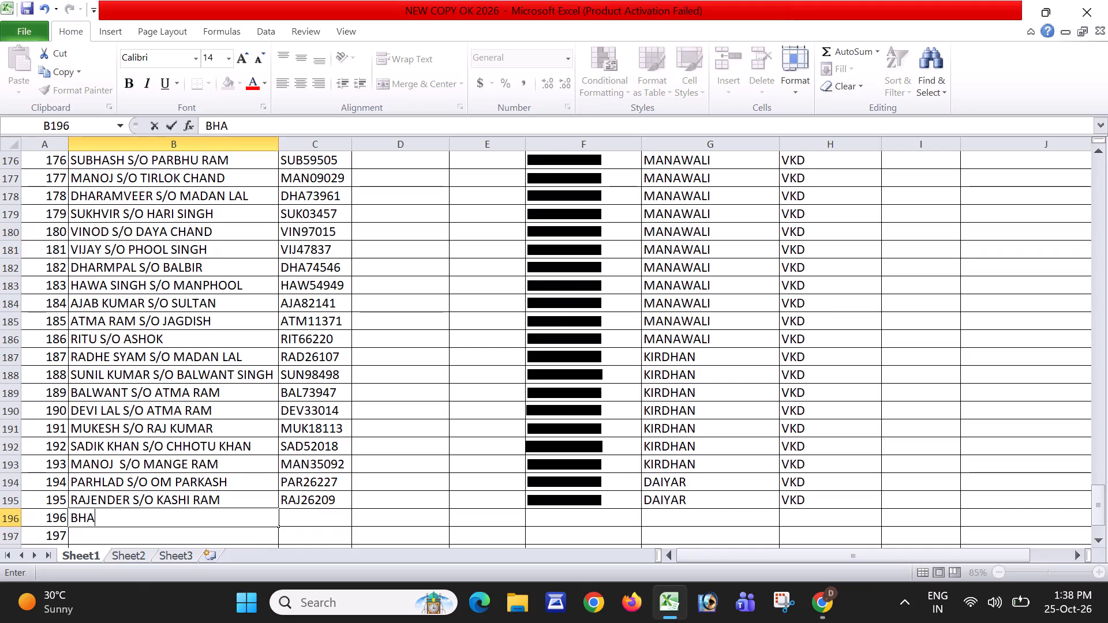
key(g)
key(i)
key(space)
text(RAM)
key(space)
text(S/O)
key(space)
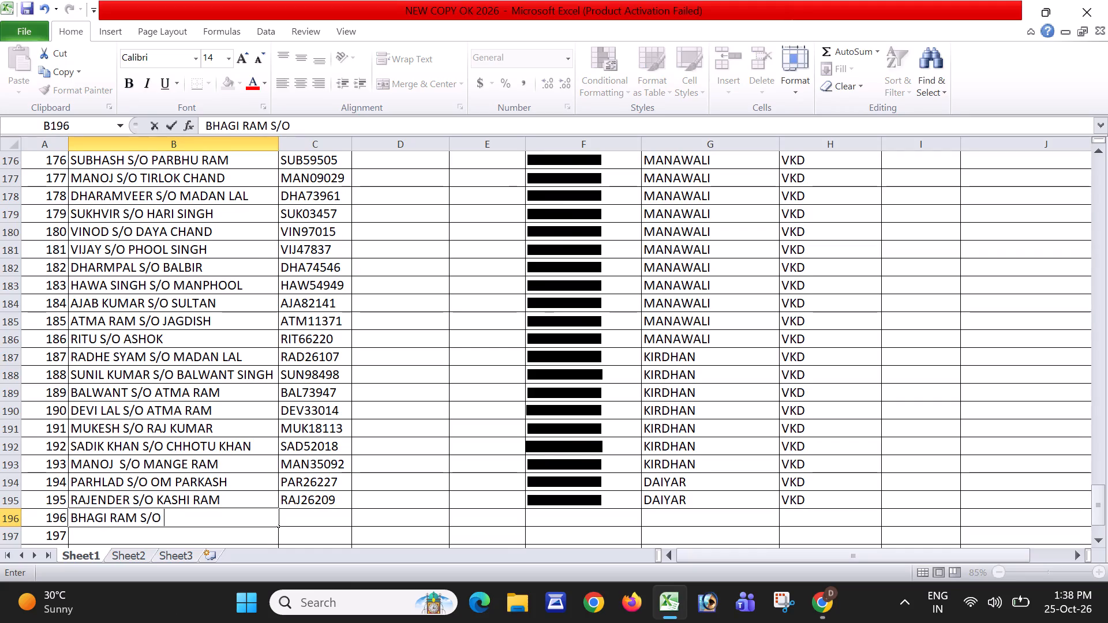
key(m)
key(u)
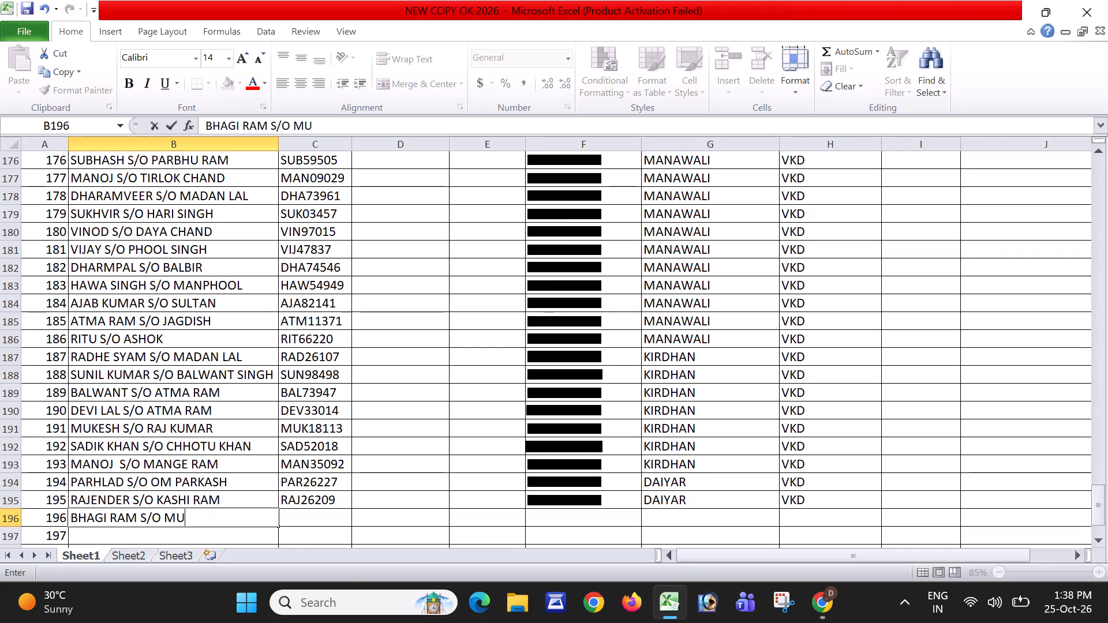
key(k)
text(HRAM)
Enter the person's ID code in cell C196, made of the name's first three letters and five digits.
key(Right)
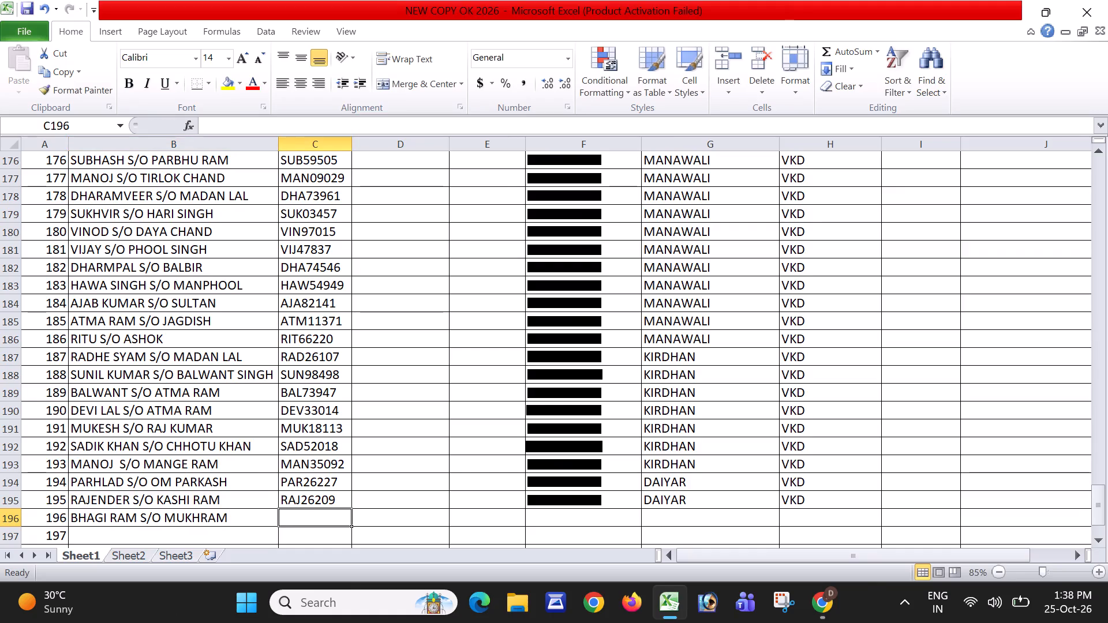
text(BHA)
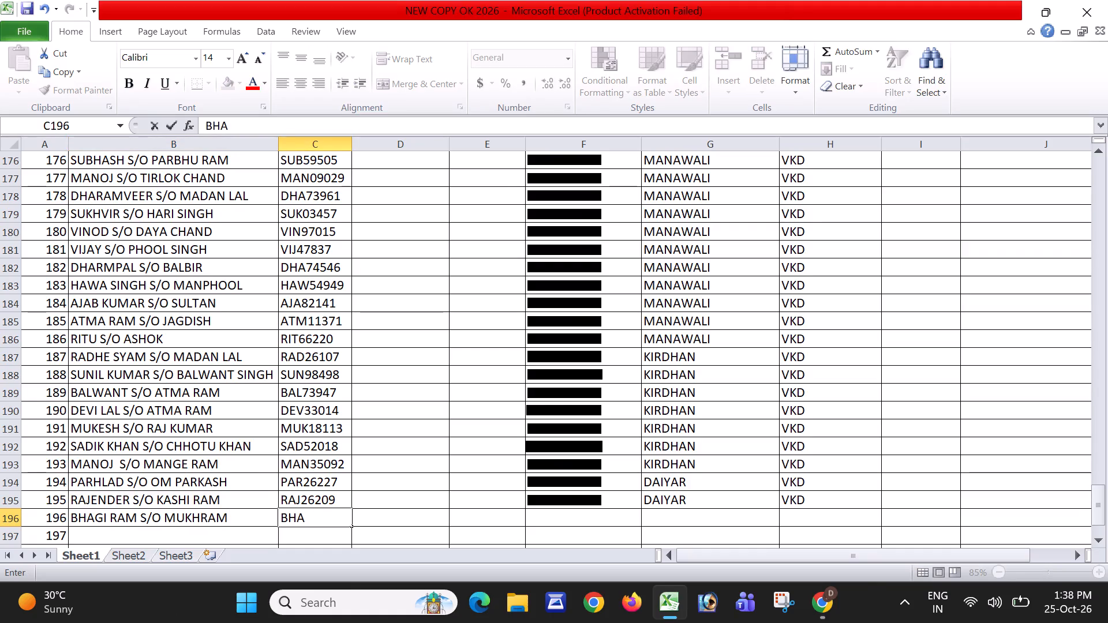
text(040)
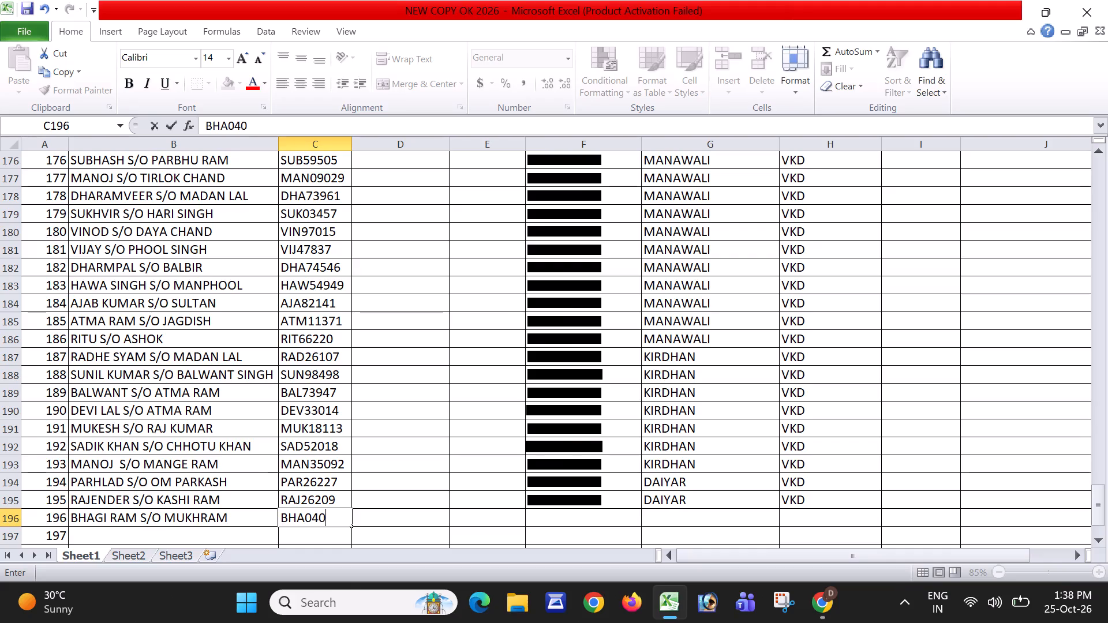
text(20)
Enter the person's phone number in cell F196, with a hyphen after the first five digits.
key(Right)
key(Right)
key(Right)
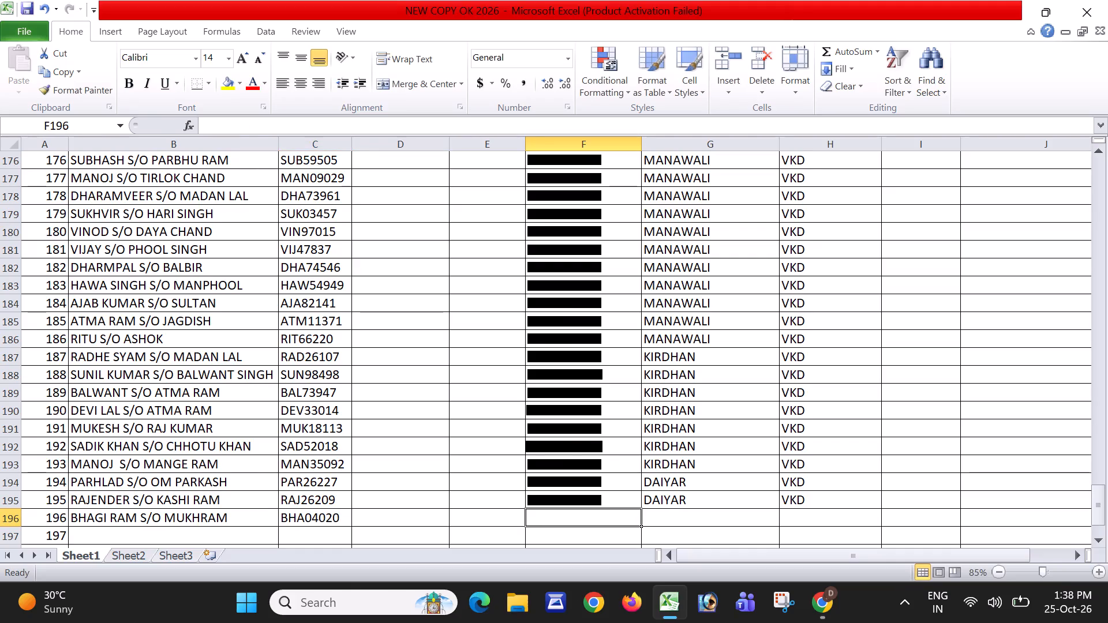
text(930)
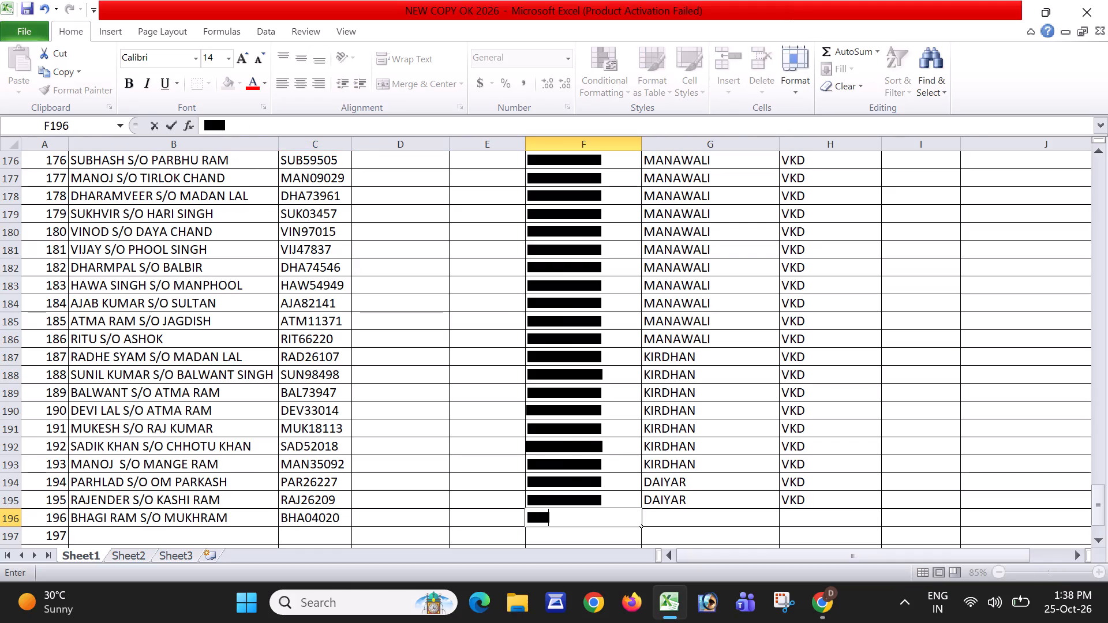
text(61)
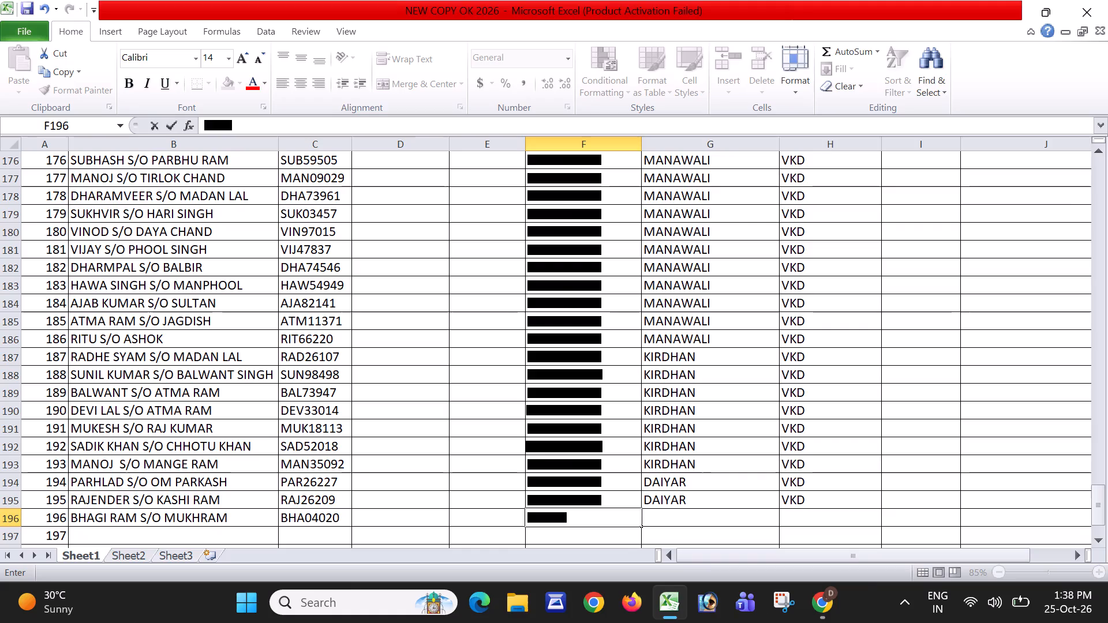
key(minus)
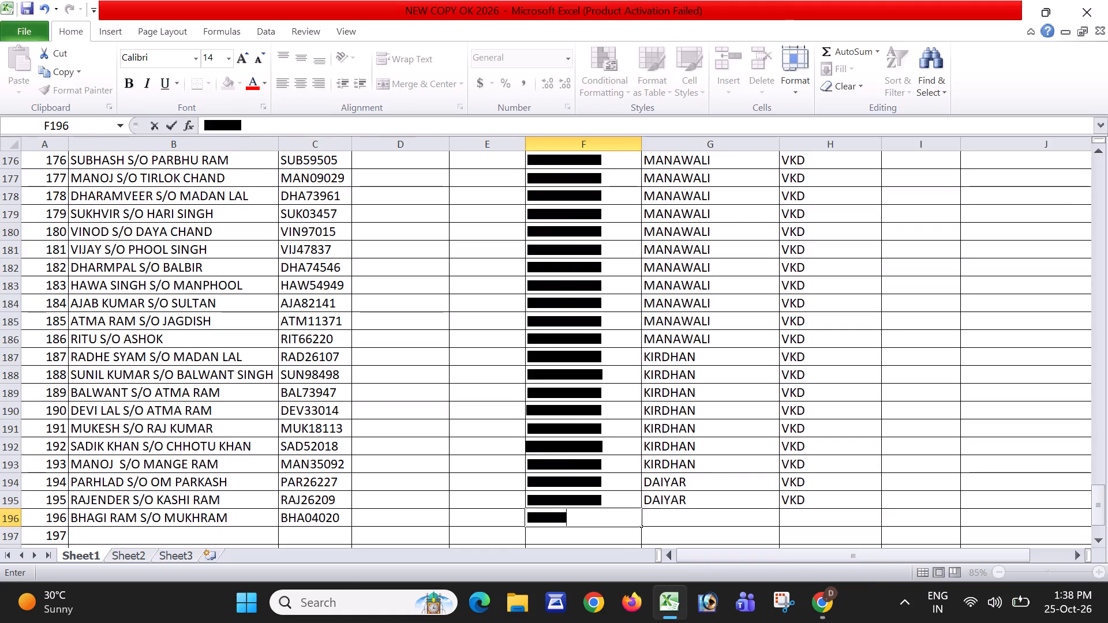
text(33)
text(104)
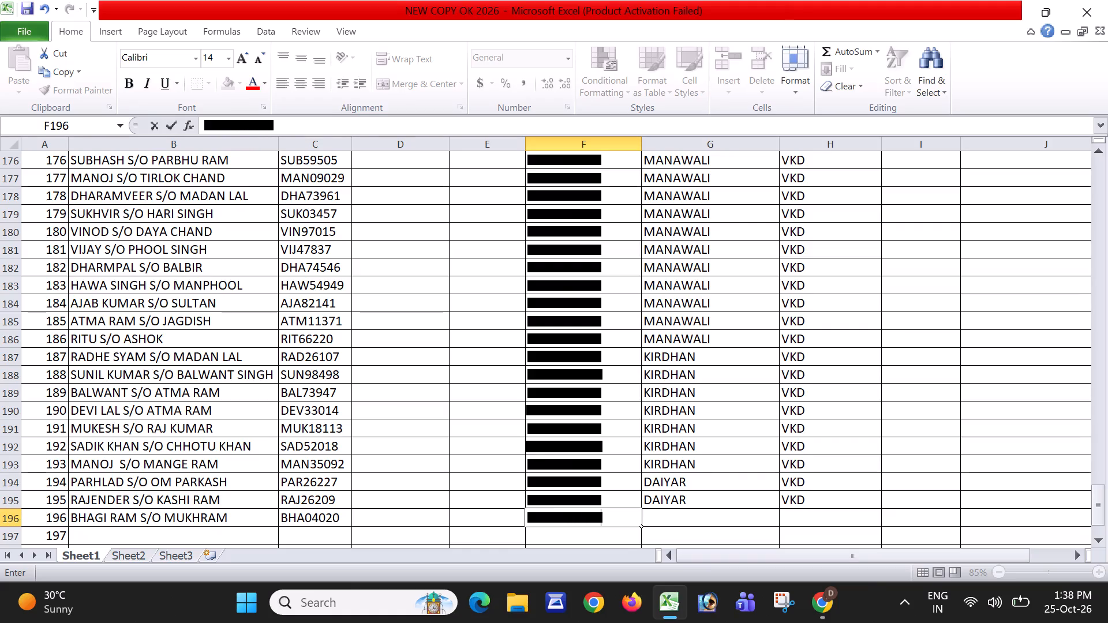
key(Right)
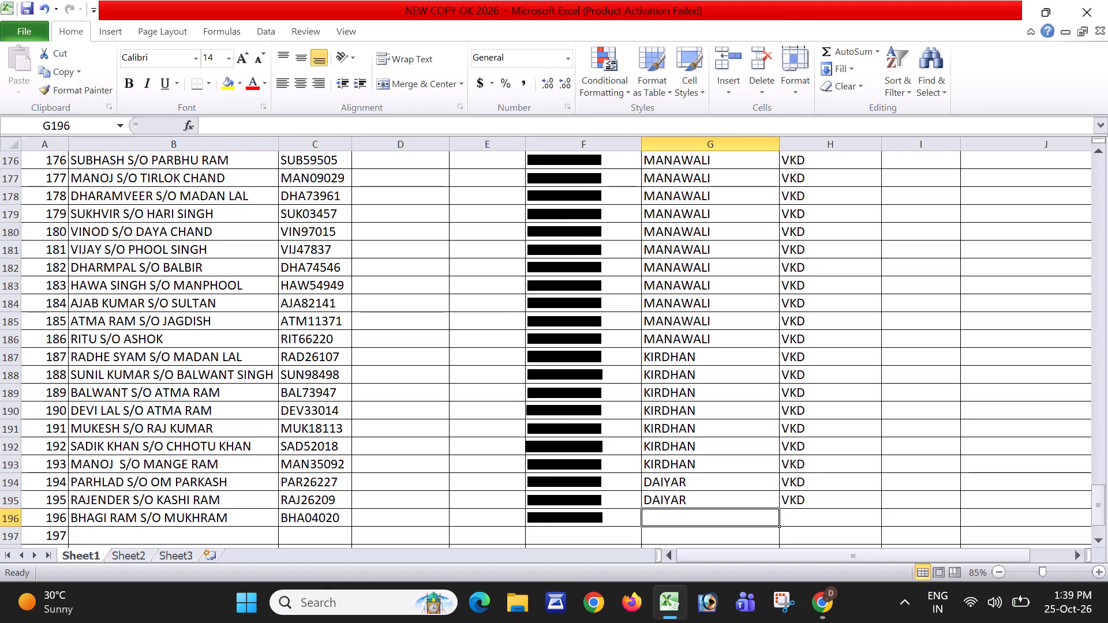
Enter the village DAIYAR in cell G196 and the reference VKD in cell H196.
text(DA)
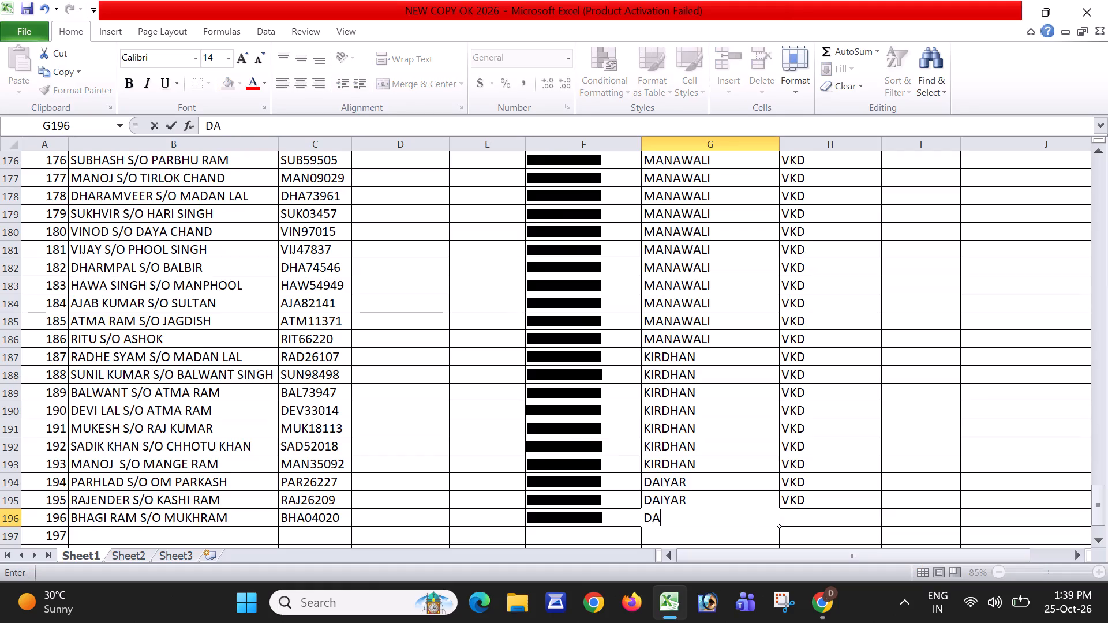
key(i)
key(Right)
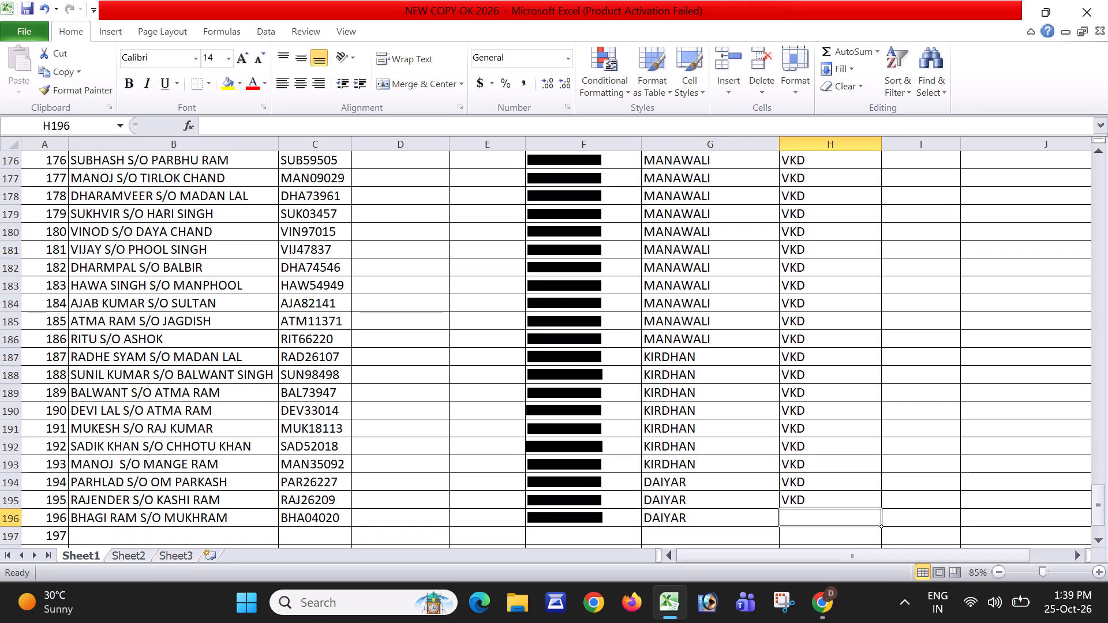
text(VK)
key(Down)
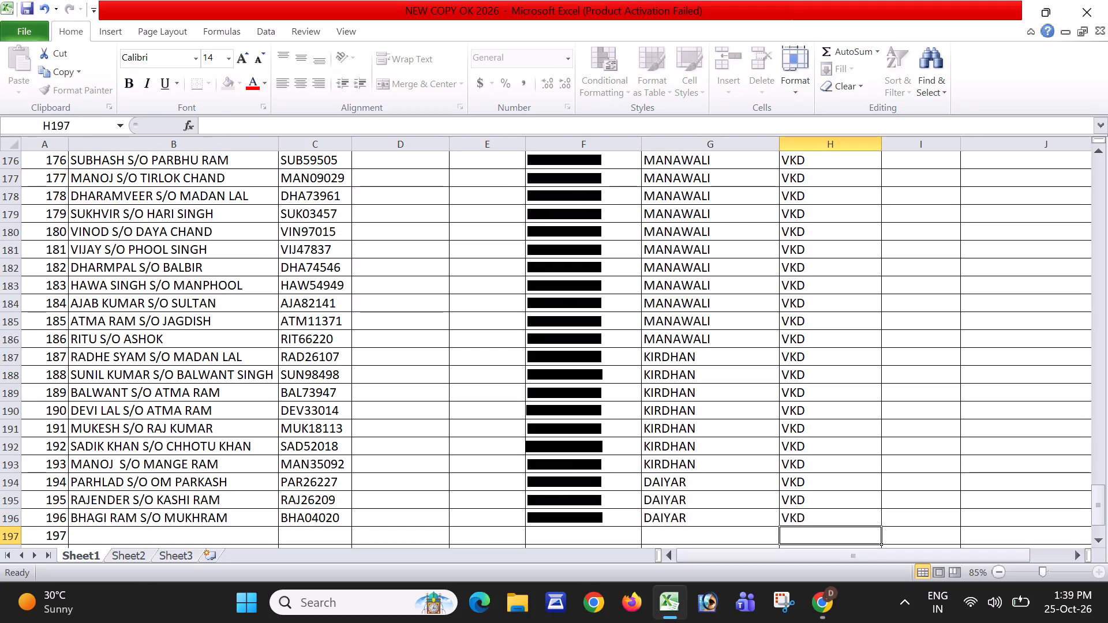
Return to the name column at cell B197 and save the workbook.
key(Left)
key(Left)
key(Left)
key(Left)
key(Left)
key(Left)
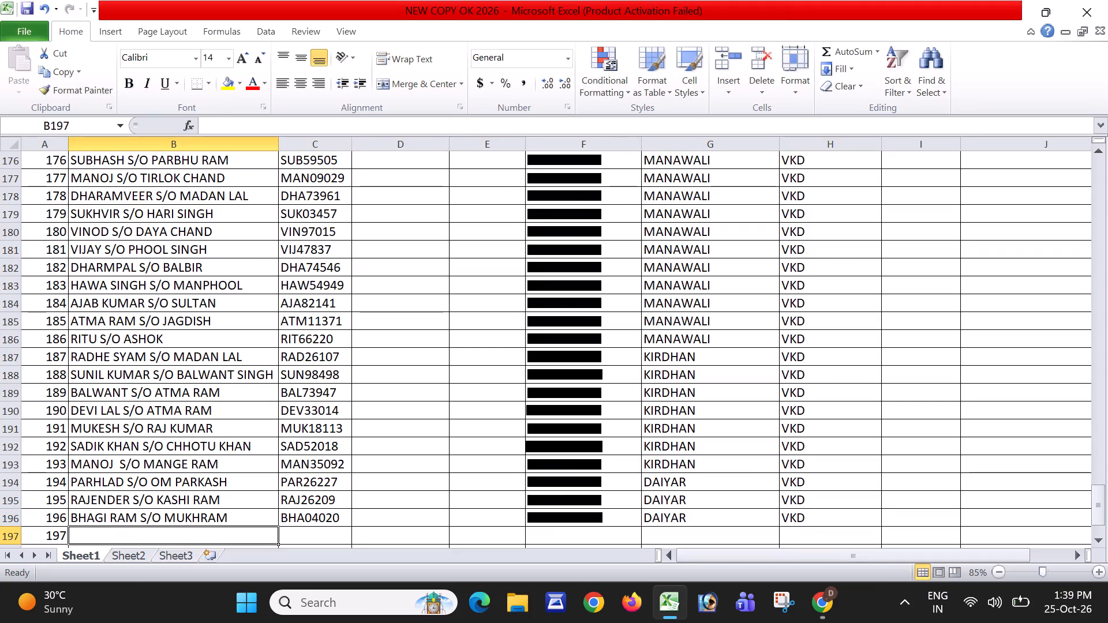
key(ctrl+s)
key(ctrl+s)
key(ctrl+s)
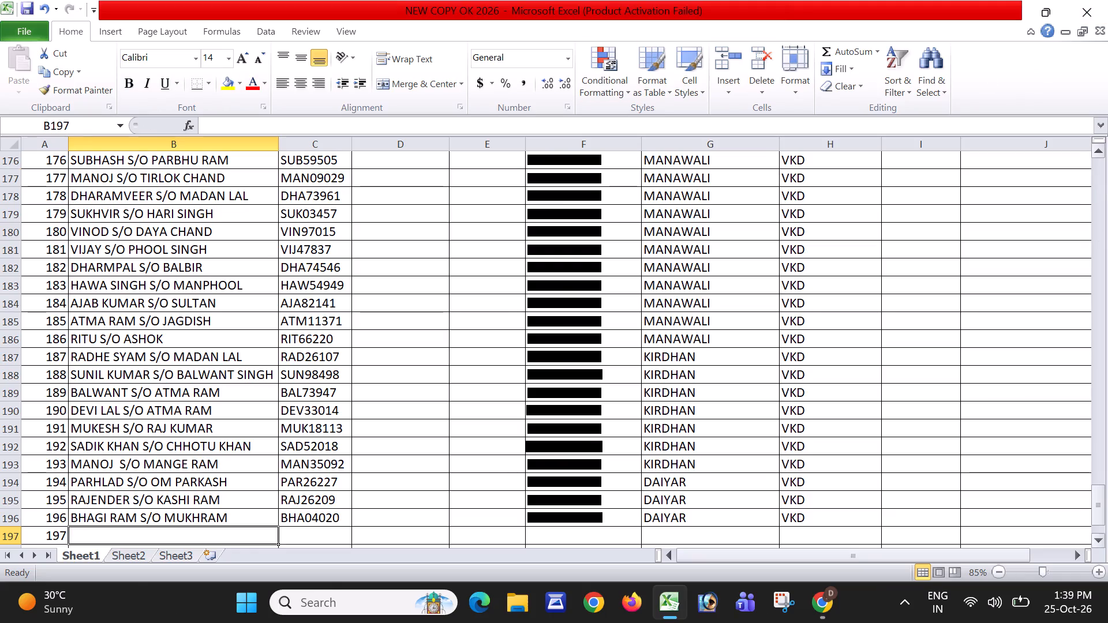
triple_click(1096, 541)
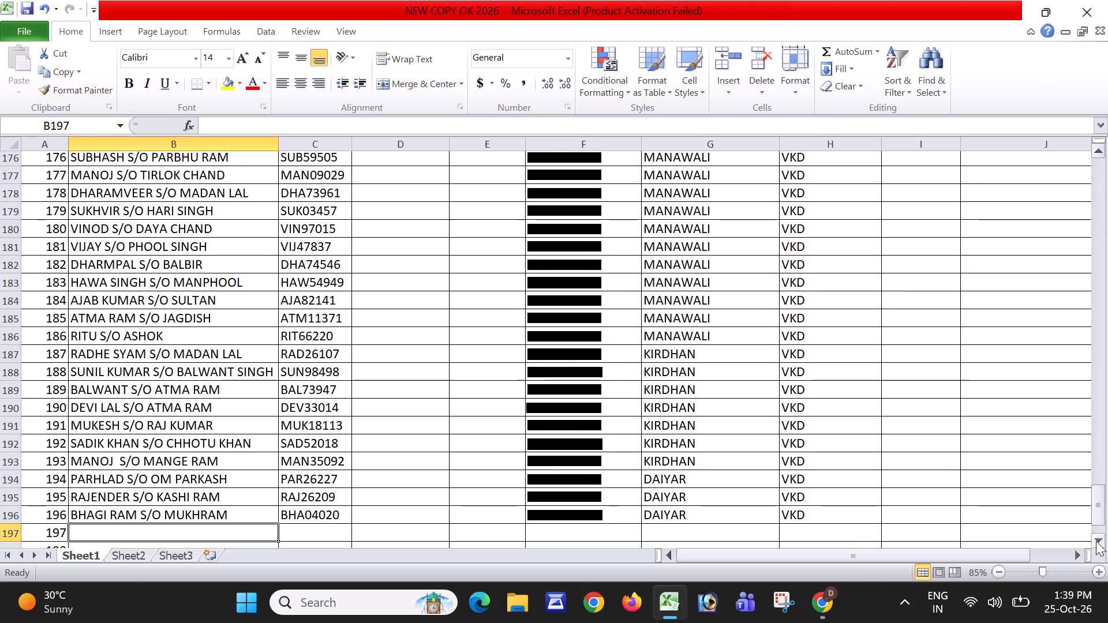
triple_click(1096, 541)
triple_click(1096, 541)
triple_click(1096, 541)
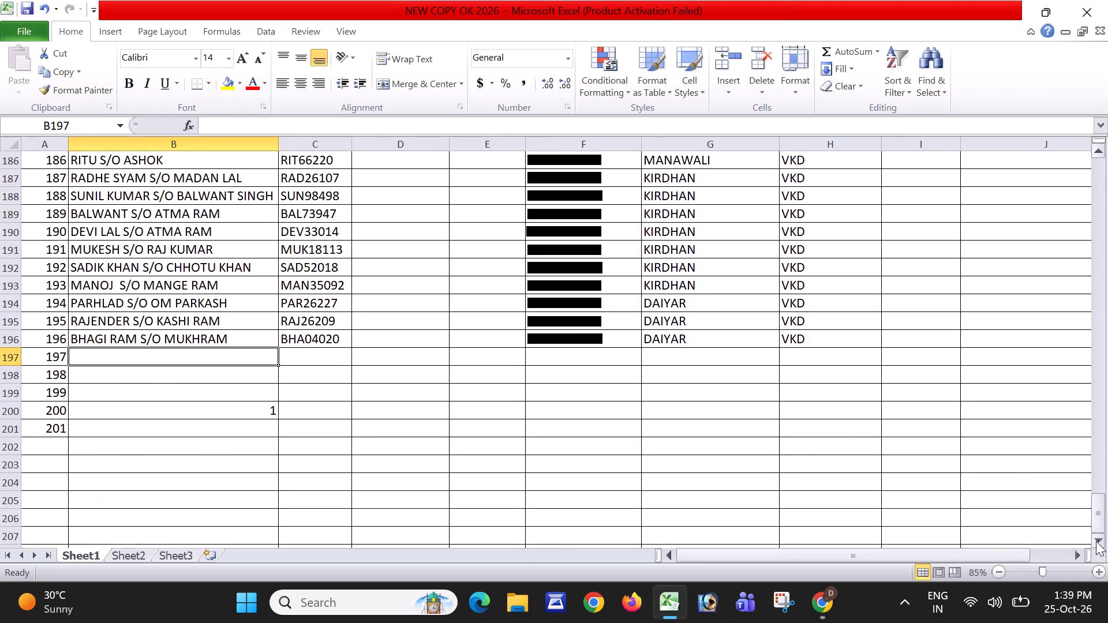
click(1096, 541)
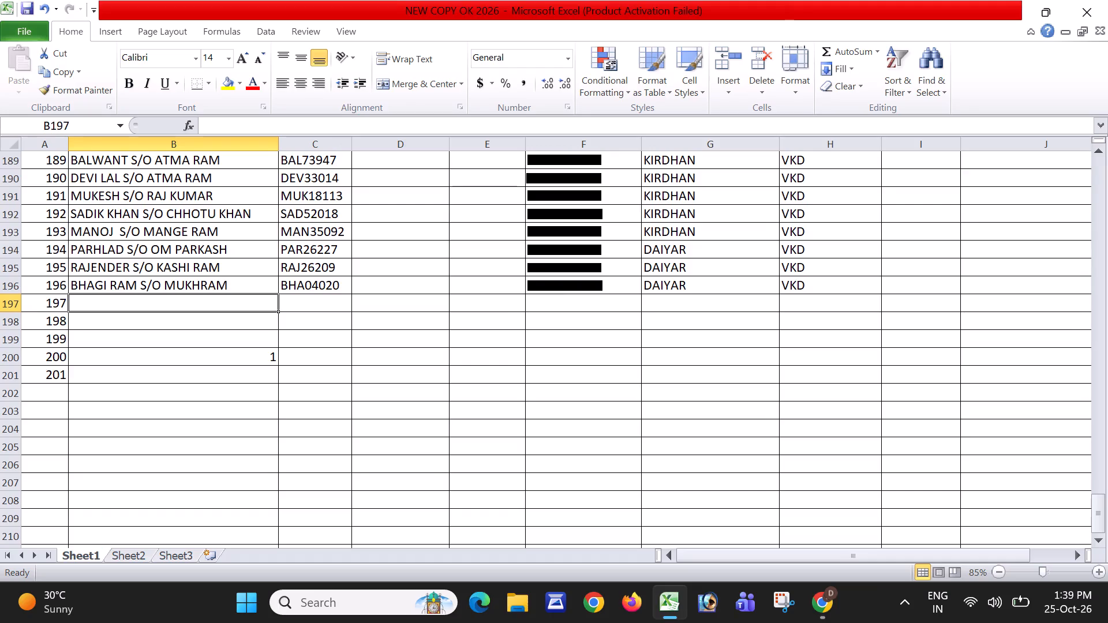
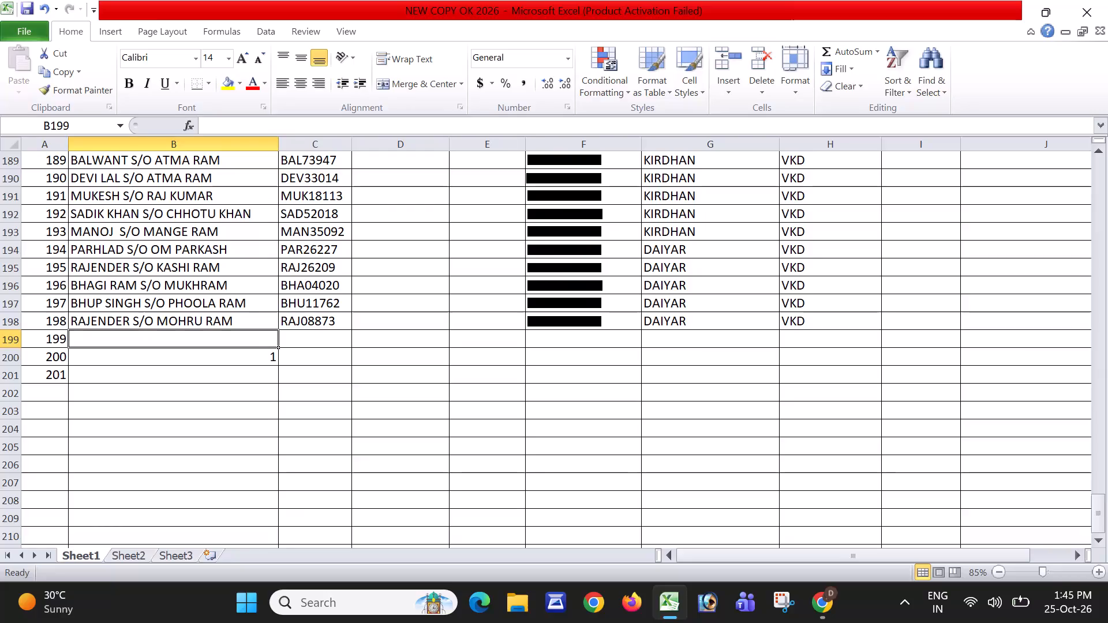
Insert a blank sheet row at row 183, within the MANAWALI records.
scroll(560, 440, up, 3)
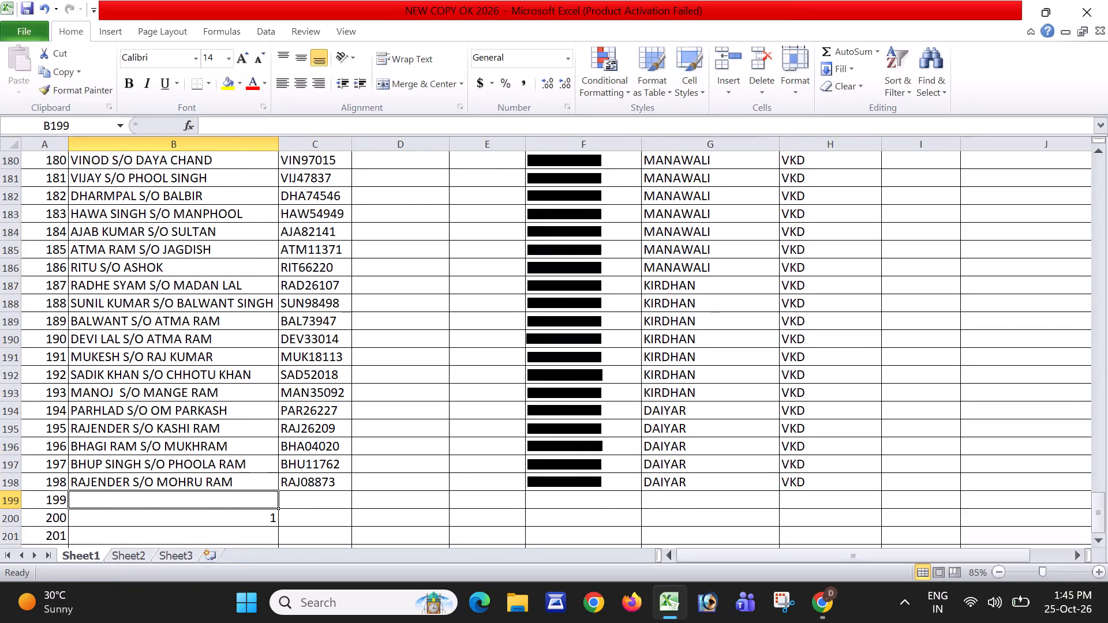
scroll(560, 441, up, 1)
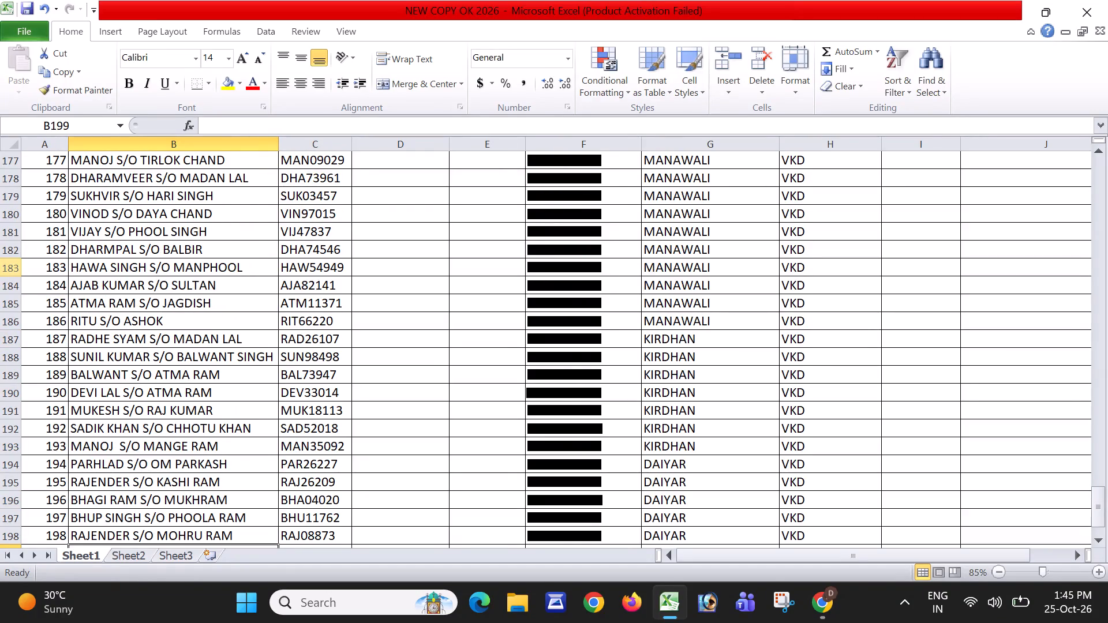
click(7, 268)
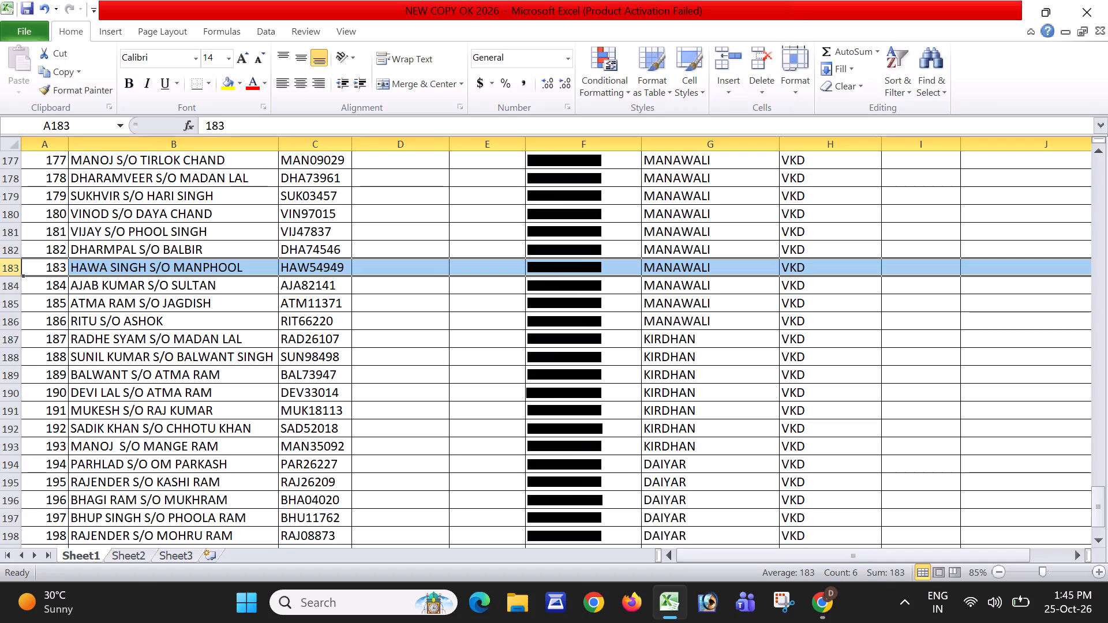
click(729, 84)
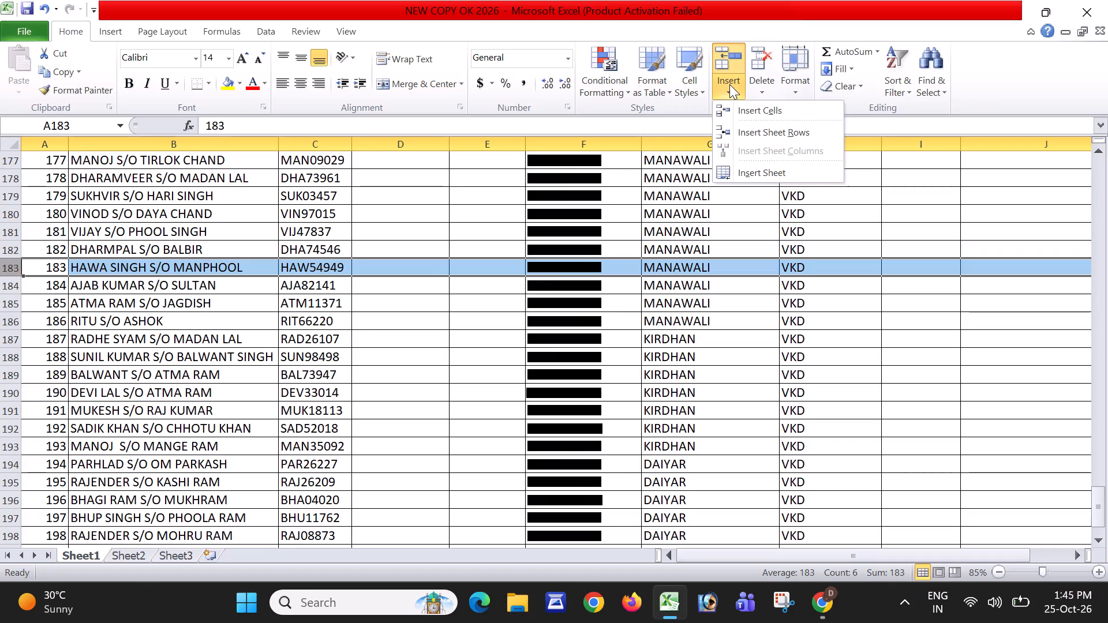
click(762, 111)
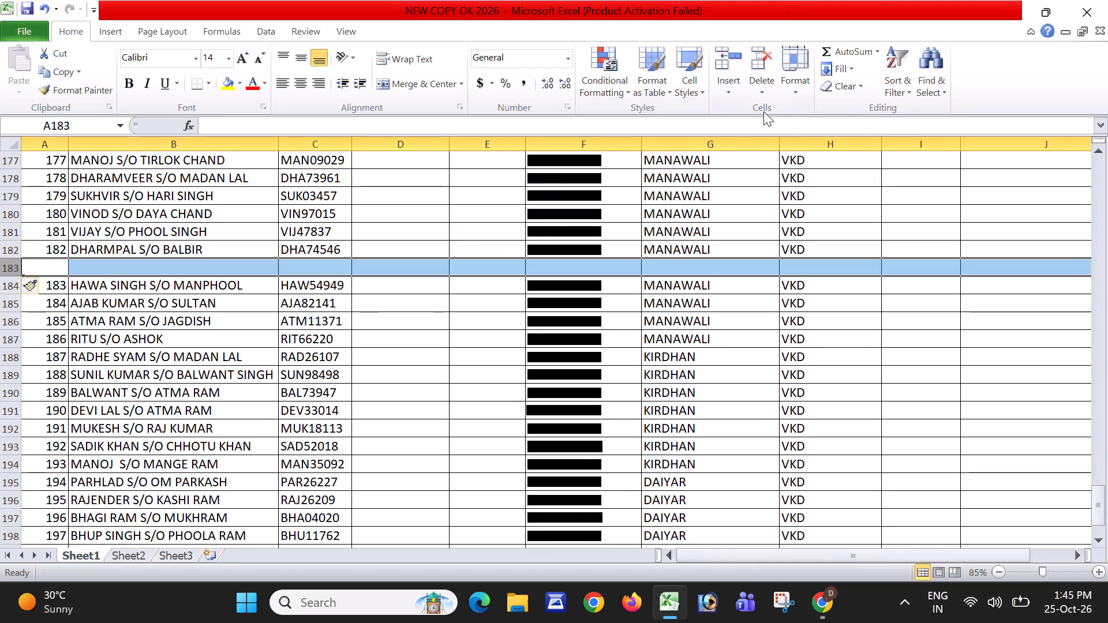
click(1009, 393)
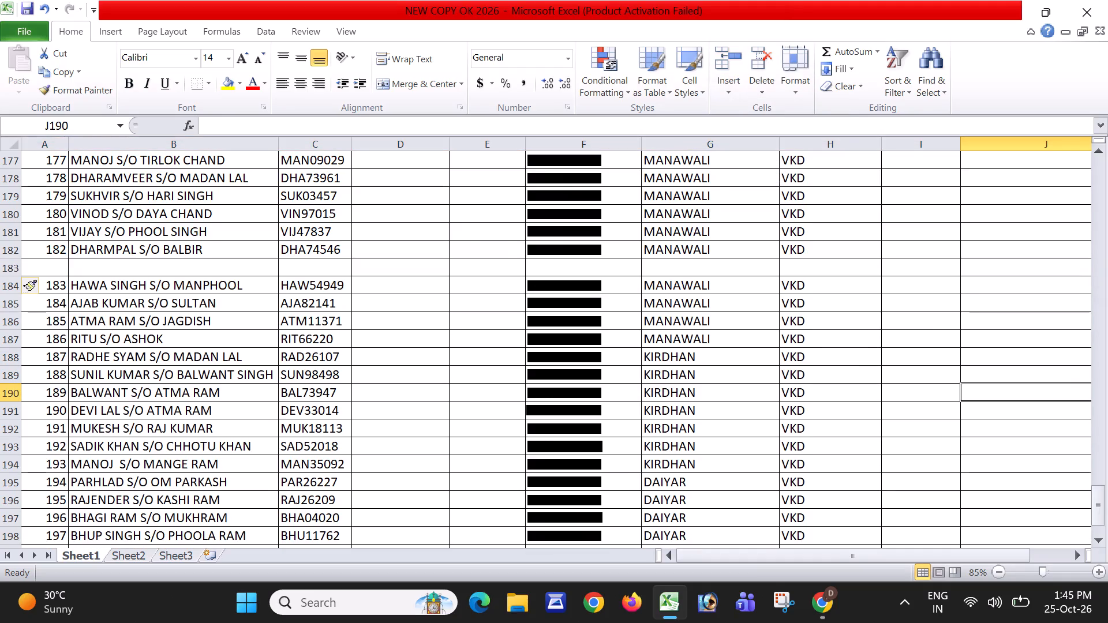
click(53, 263)
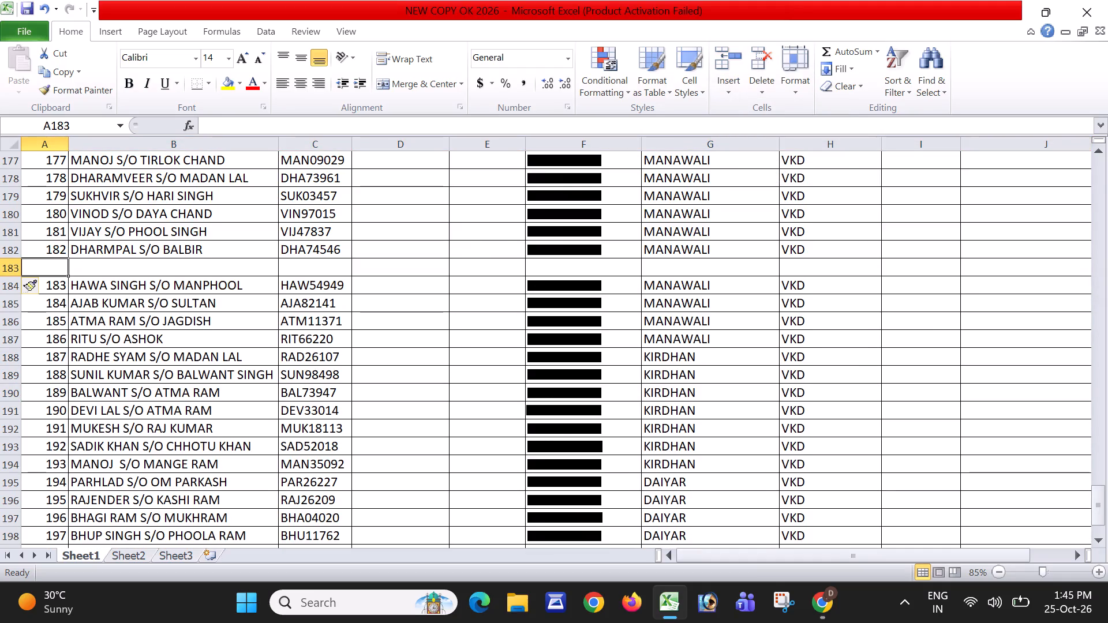
Enter the person's name in cell B183, followed by S/O and the father's name.
double_click(134, 268)
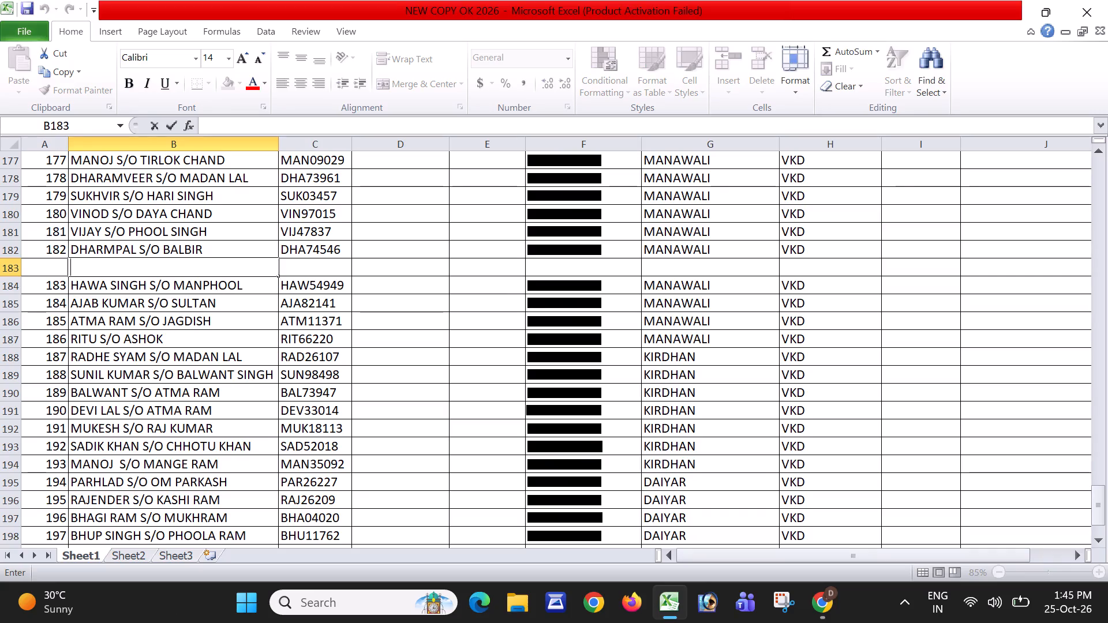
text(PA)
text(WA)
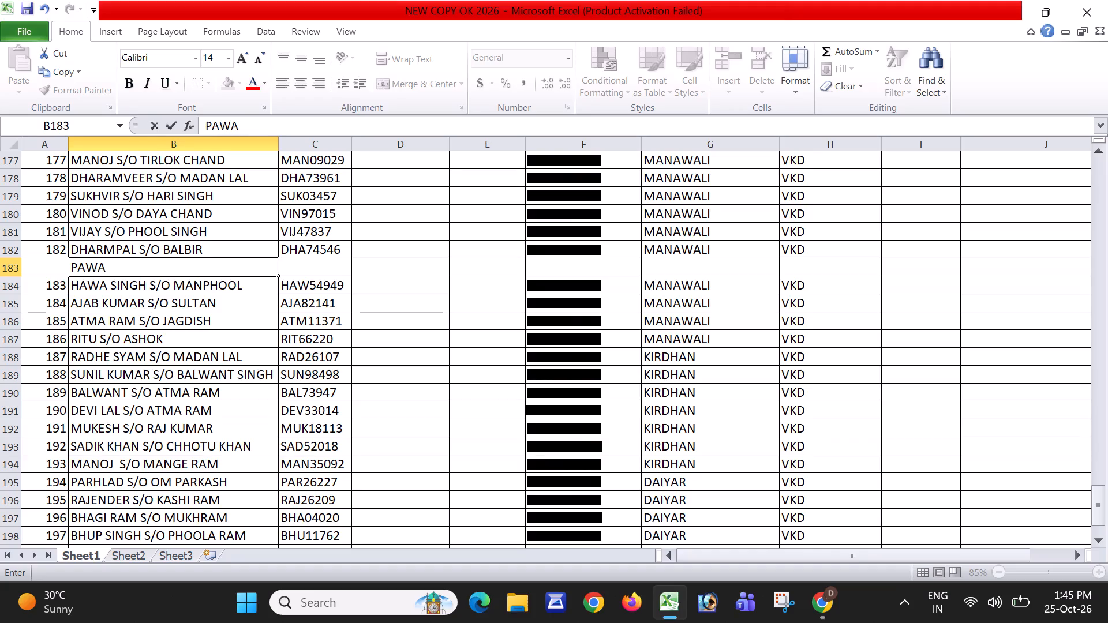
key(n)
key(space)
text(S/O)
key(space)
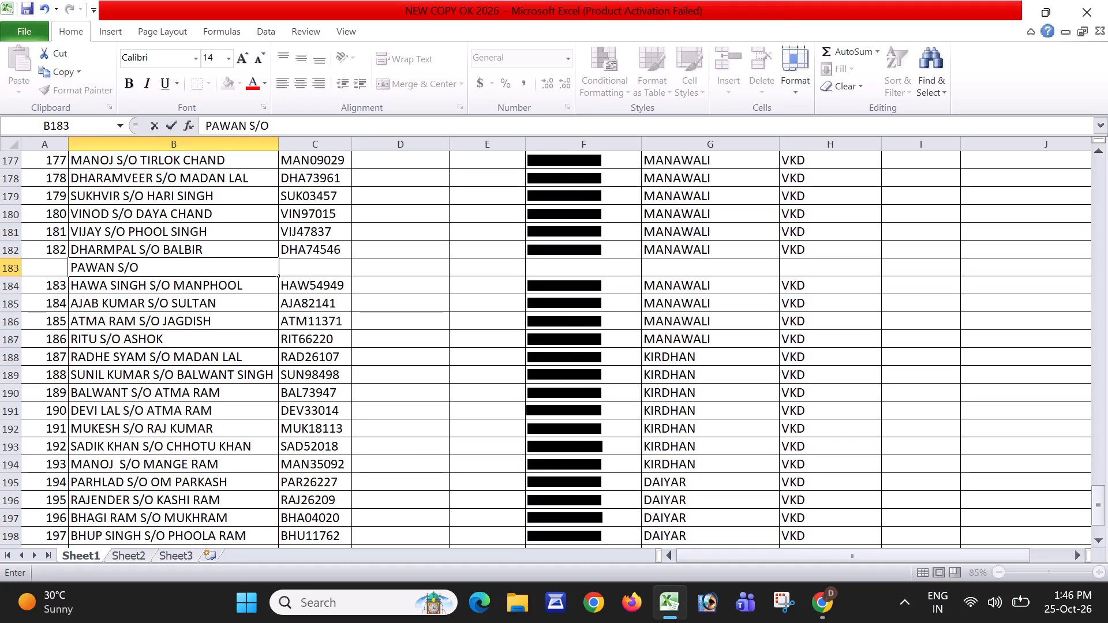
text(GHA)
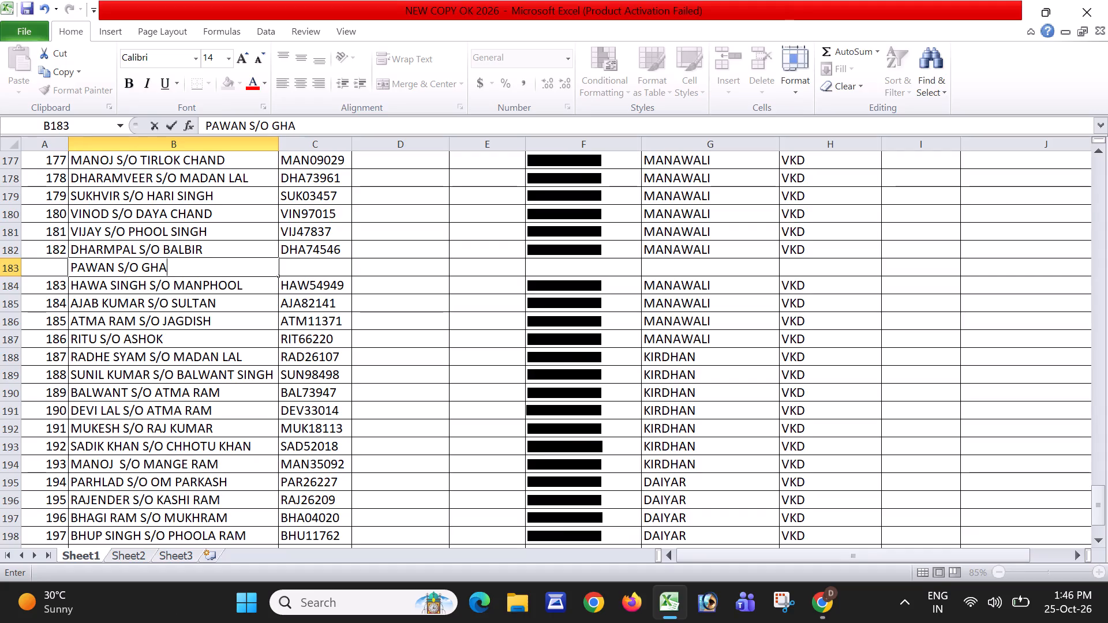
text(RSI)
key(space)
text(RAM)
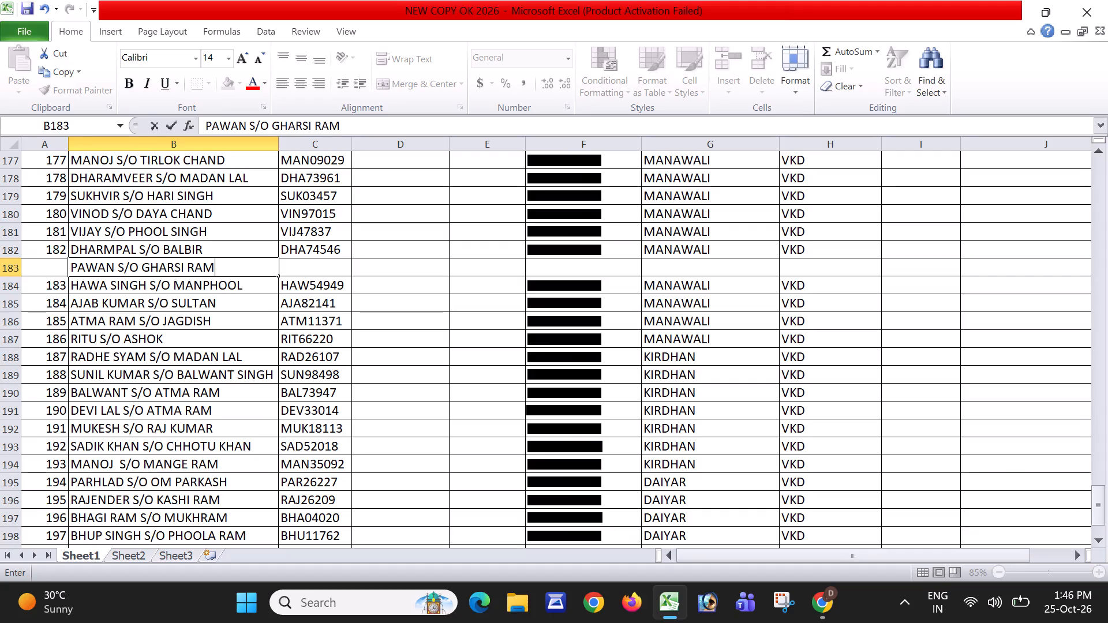
Enter the person's ID code in cell C183, made of the name's first three letters and five digits.
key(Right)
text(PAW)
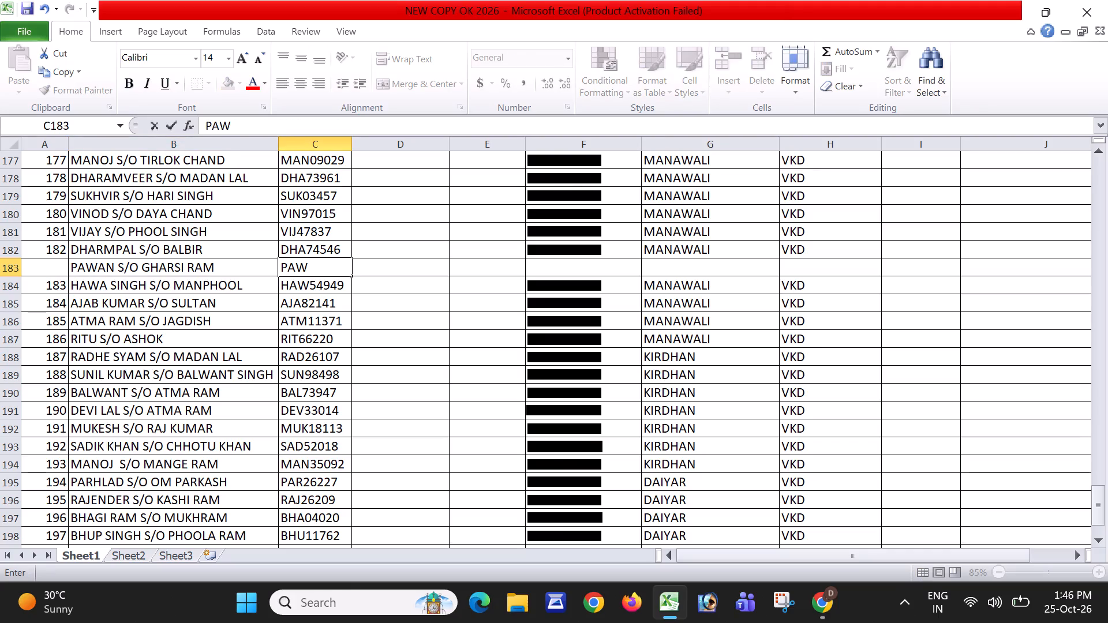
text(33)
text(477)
Enter the person's phone number in cell F183, with a hyphen after the first five digits.
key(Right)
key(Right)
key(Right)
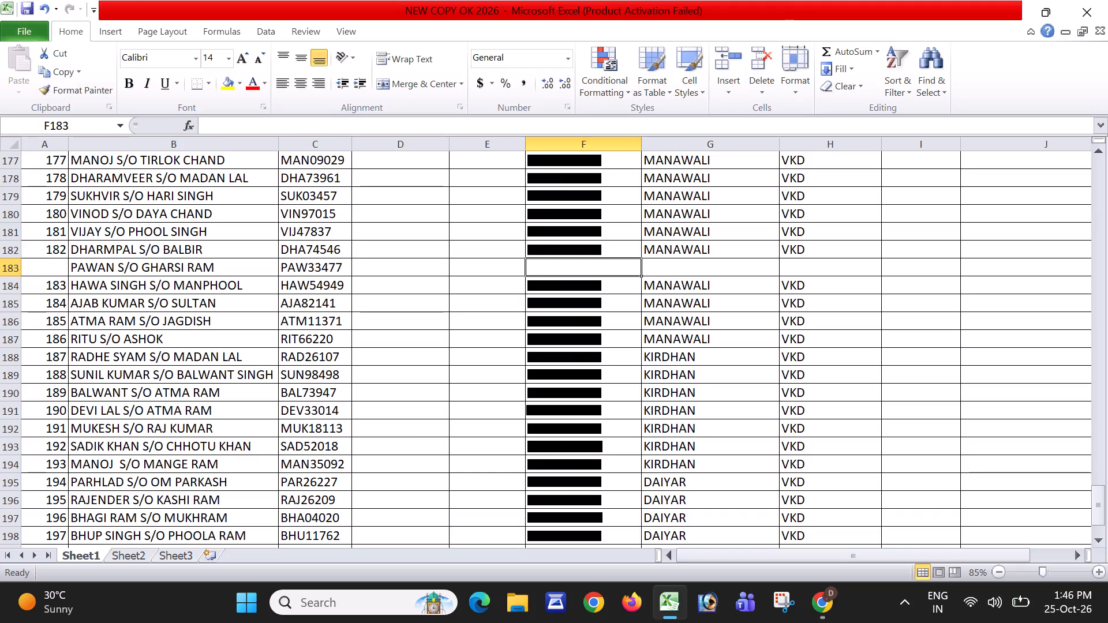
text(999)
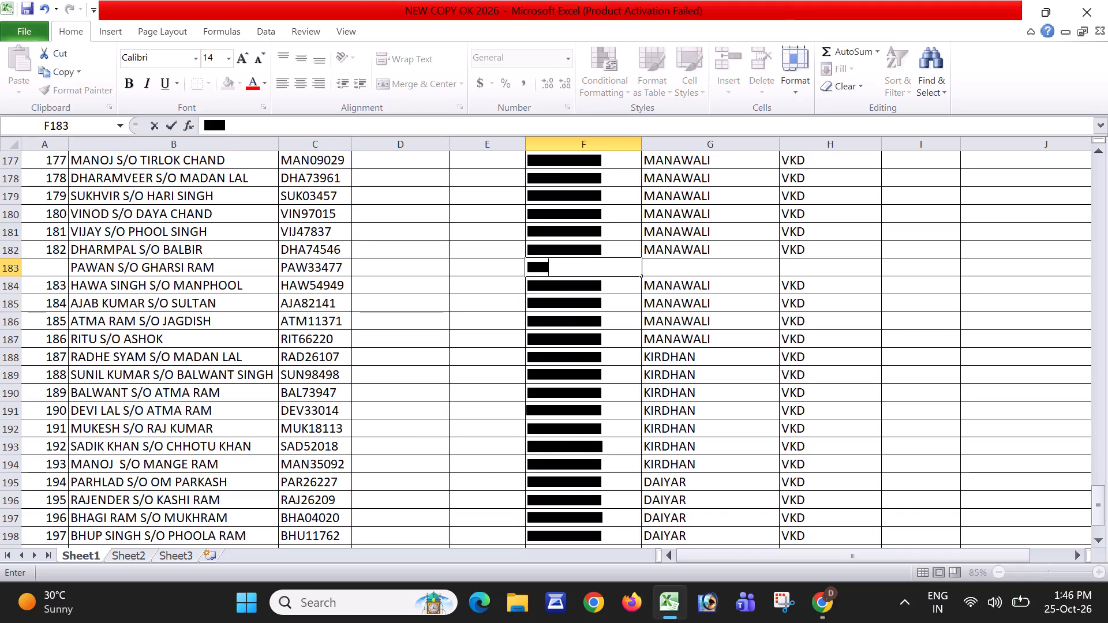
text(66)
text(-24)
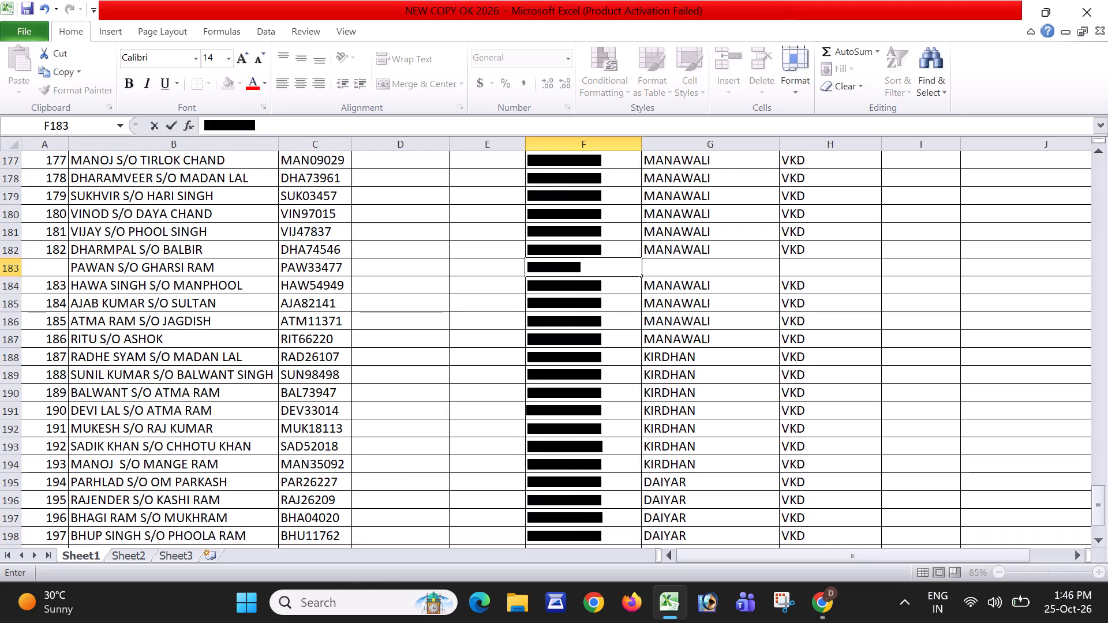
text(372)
Enter the village MANAWALI in cell G183 and the reference VKD in cell H183.
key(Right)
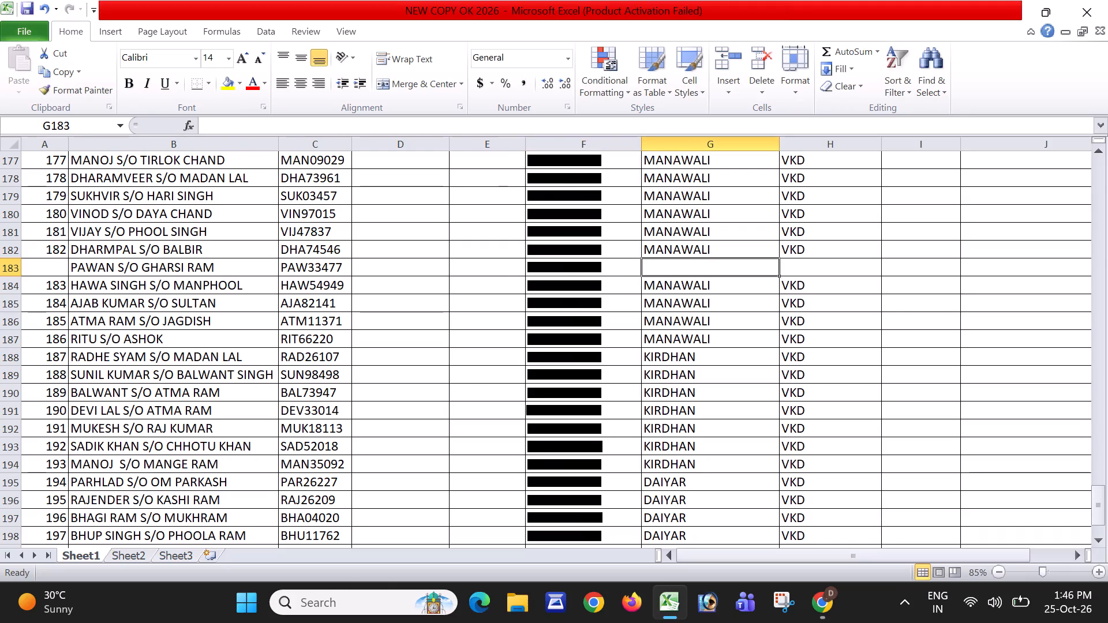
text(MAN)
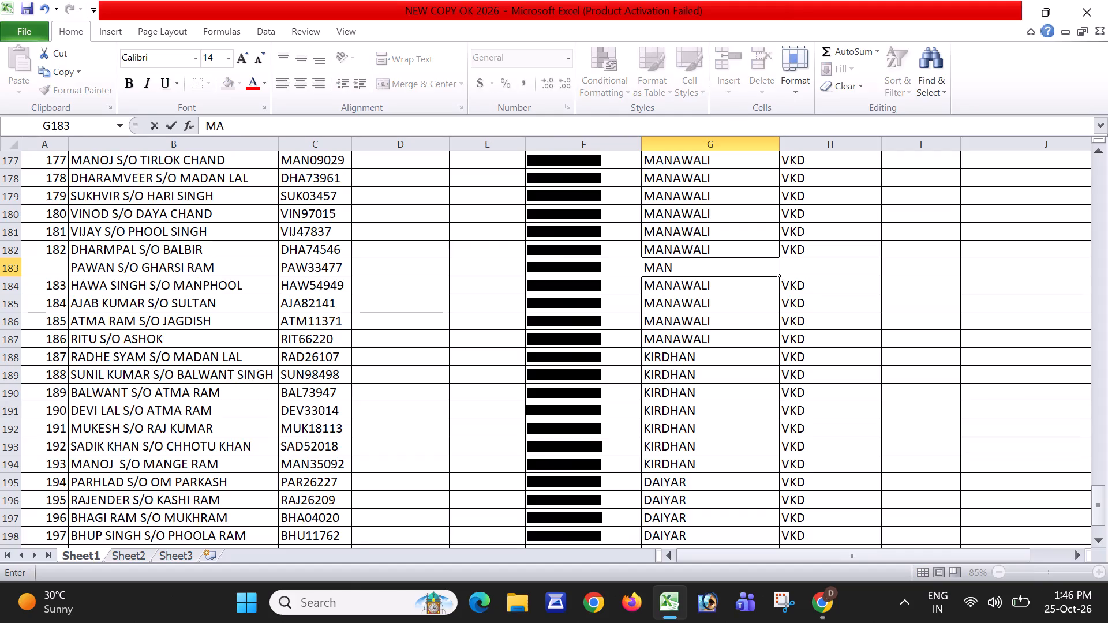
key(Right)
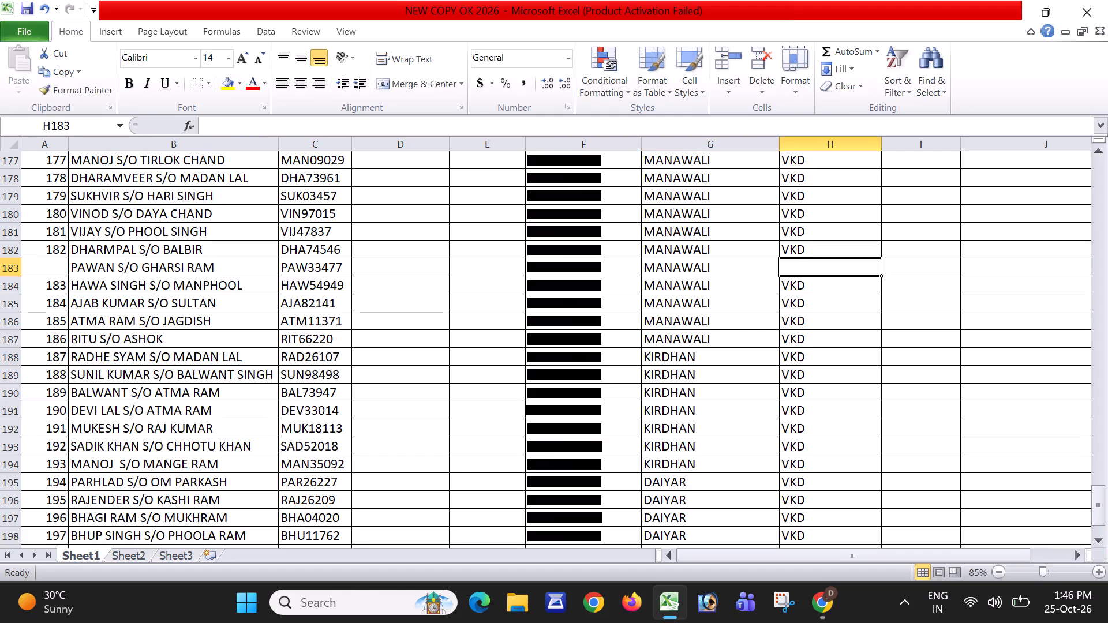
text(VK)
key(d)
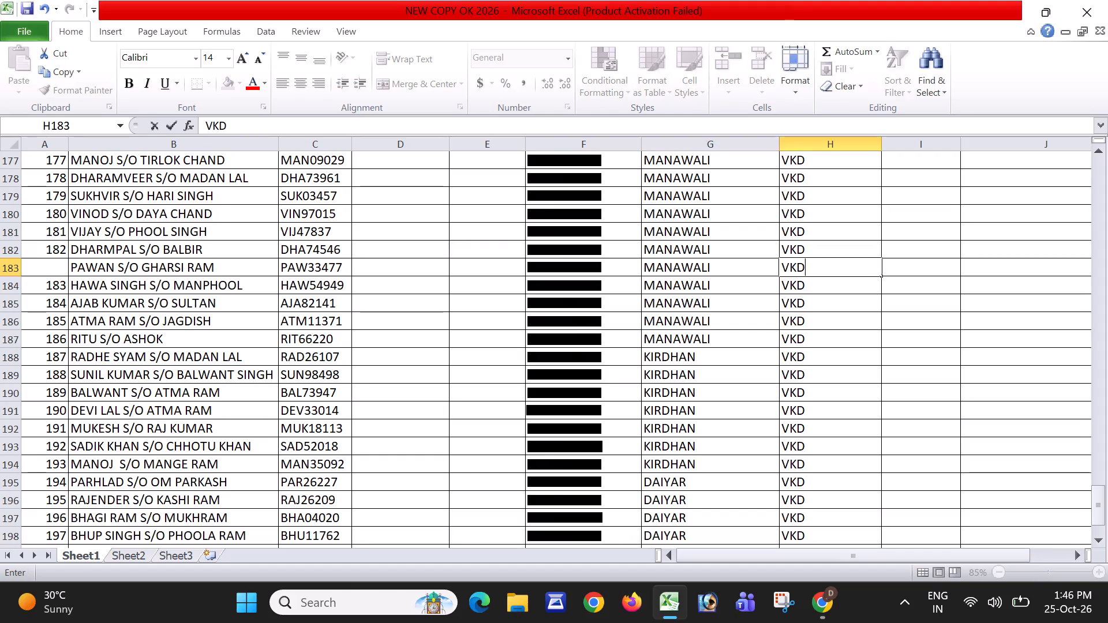
Save the workbook with the new MANAWALI record in row 183.
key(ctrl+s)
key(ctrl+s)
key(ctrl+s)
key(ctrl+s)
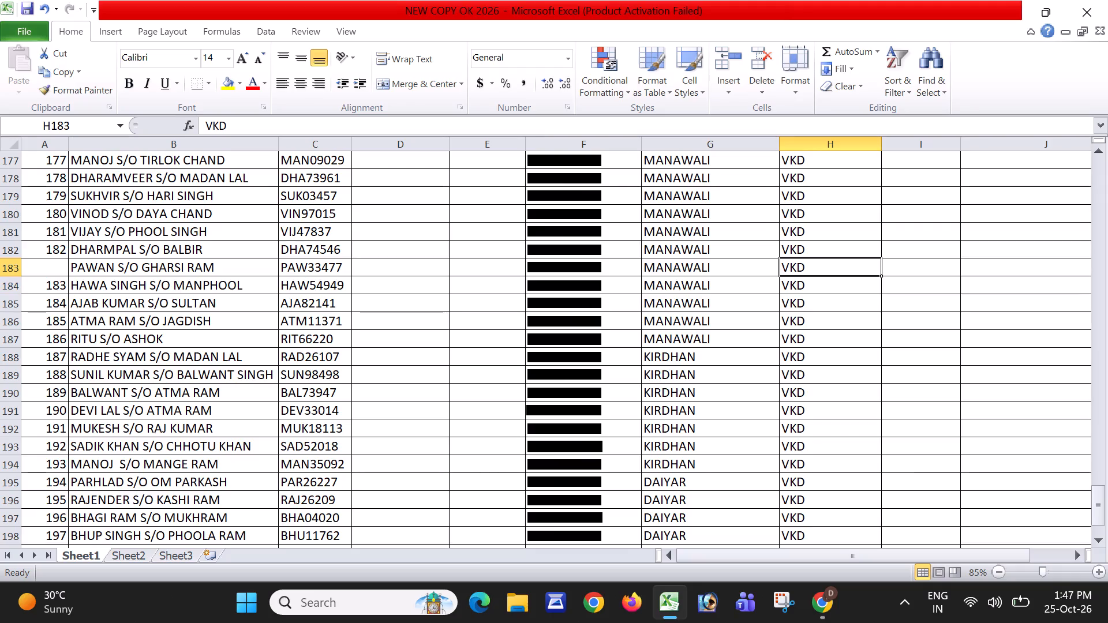
Insert another blank sheet row at row 183, above the record just added.
click(9, 269)
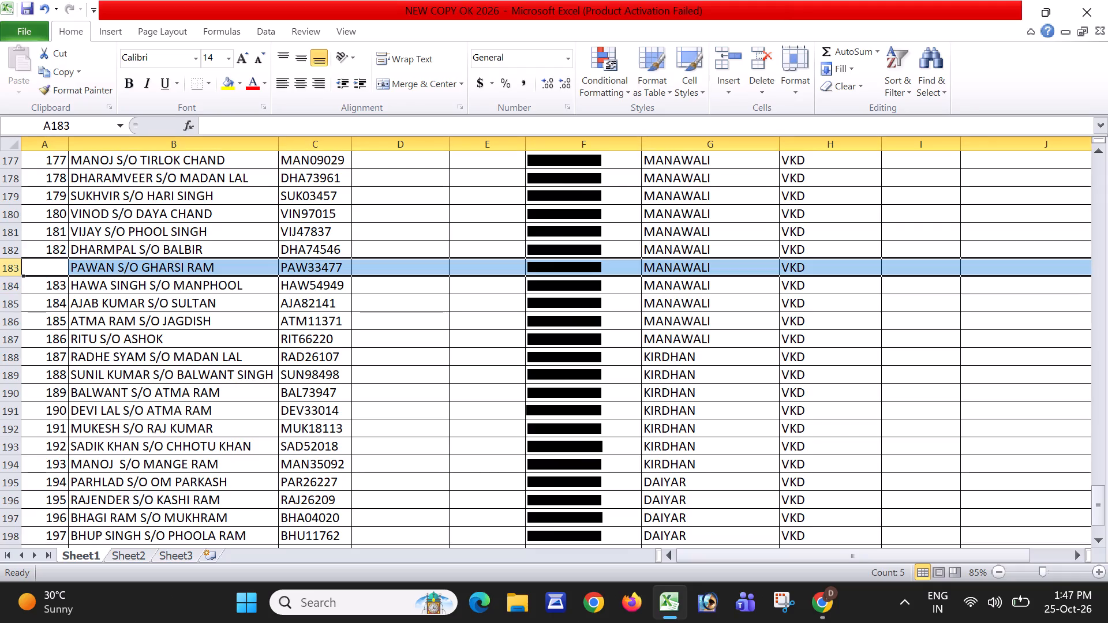
click(724, 76)
click(767, 107)
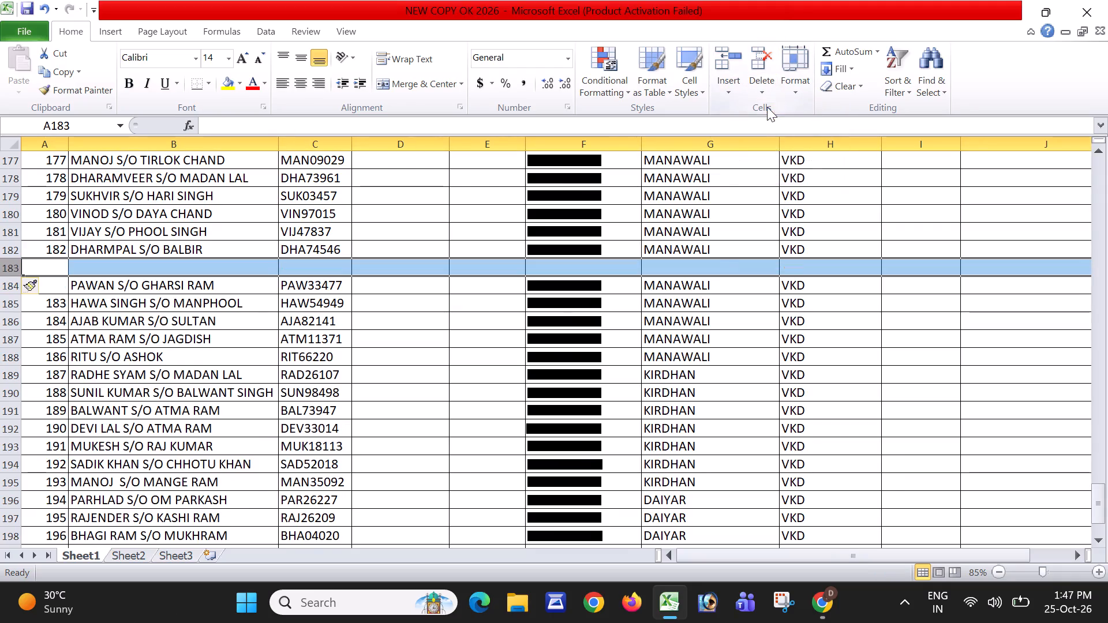
click(969, 386)
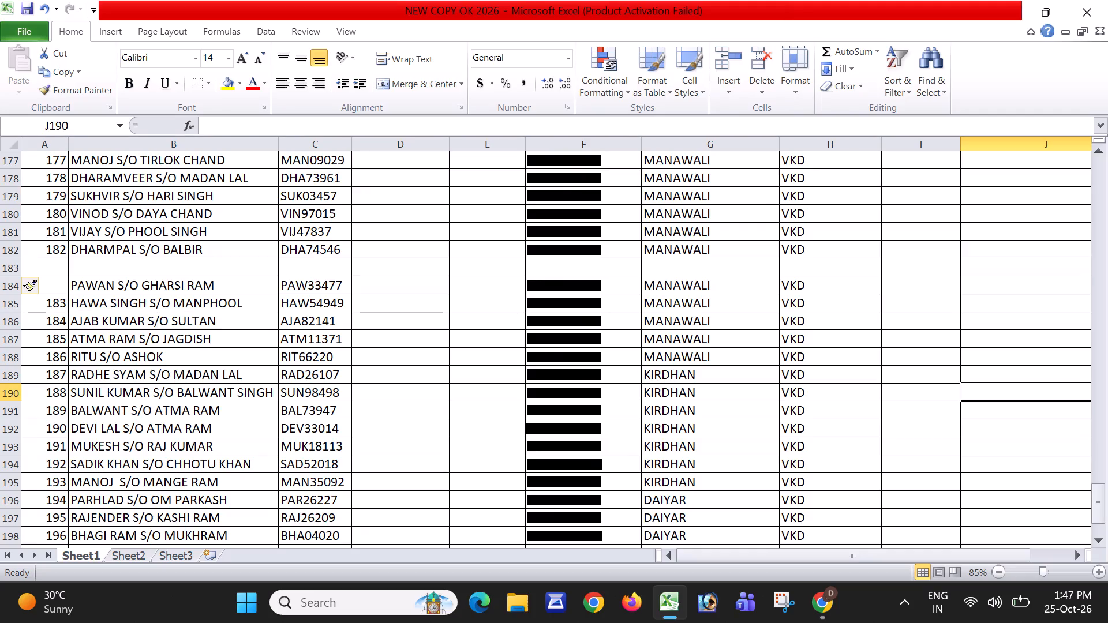
Open the empty name cell B183 in the new blank row for editing.
double_click(98, 264)
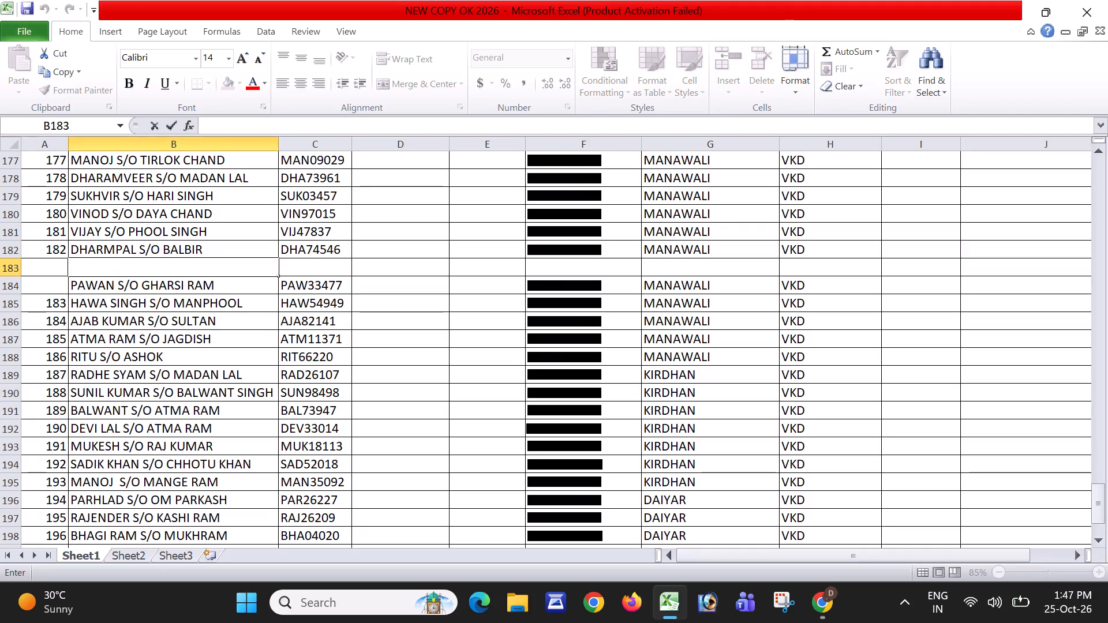
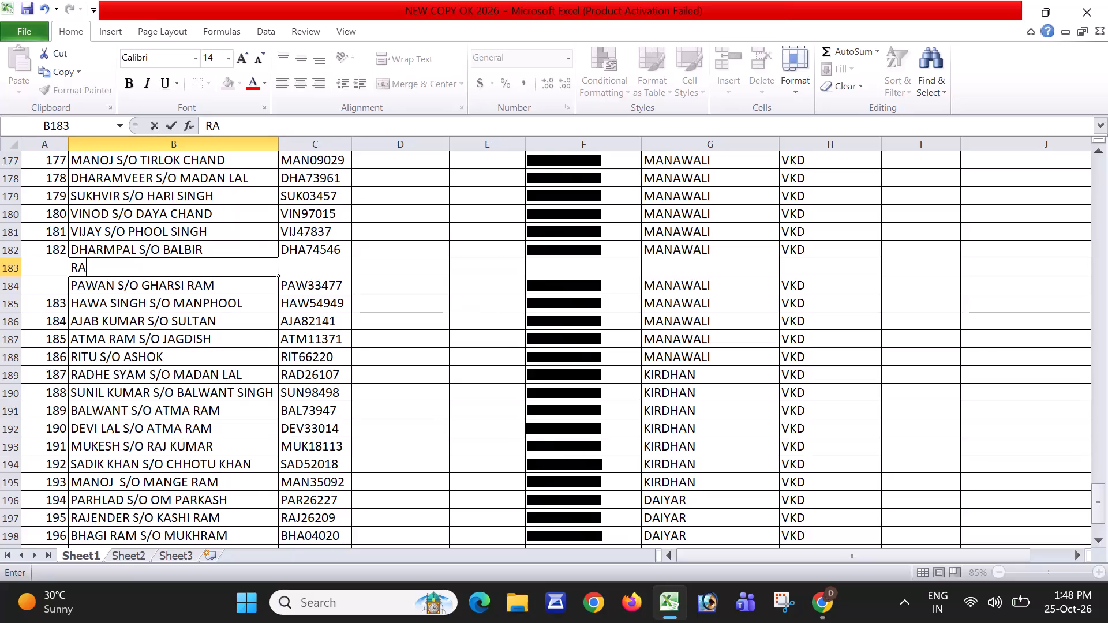
Complete the new person's name in cell B183, including the S/O designation and the father's name.
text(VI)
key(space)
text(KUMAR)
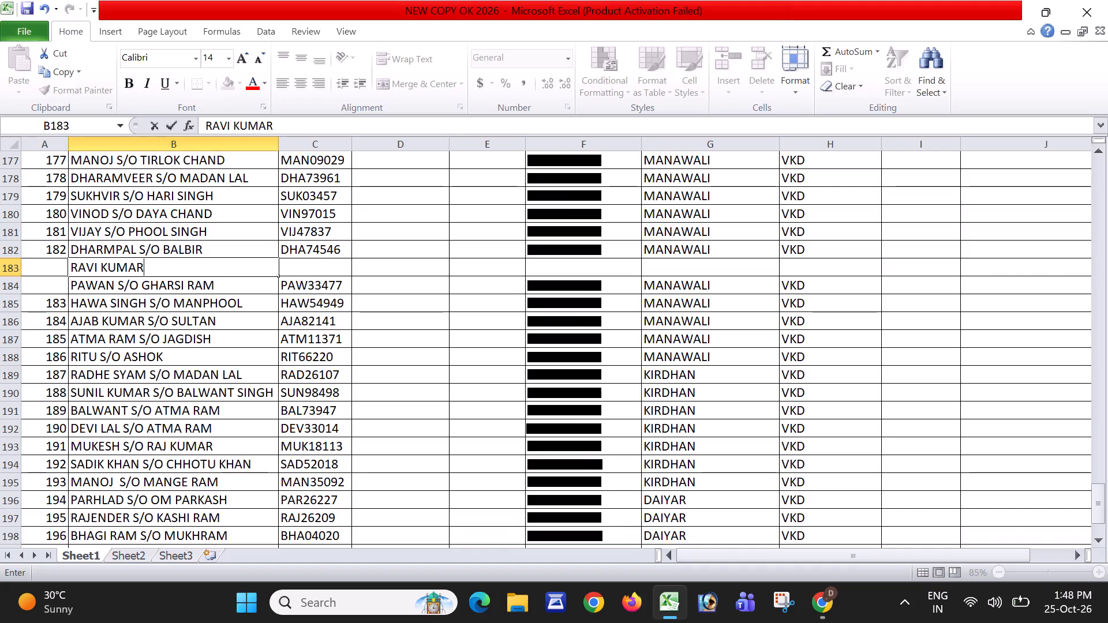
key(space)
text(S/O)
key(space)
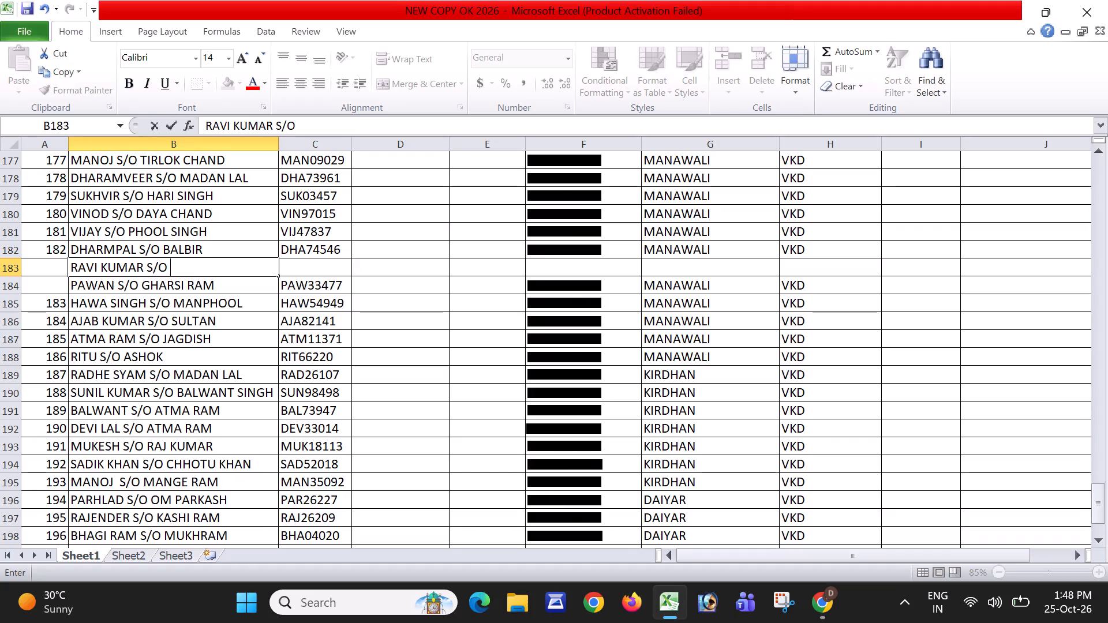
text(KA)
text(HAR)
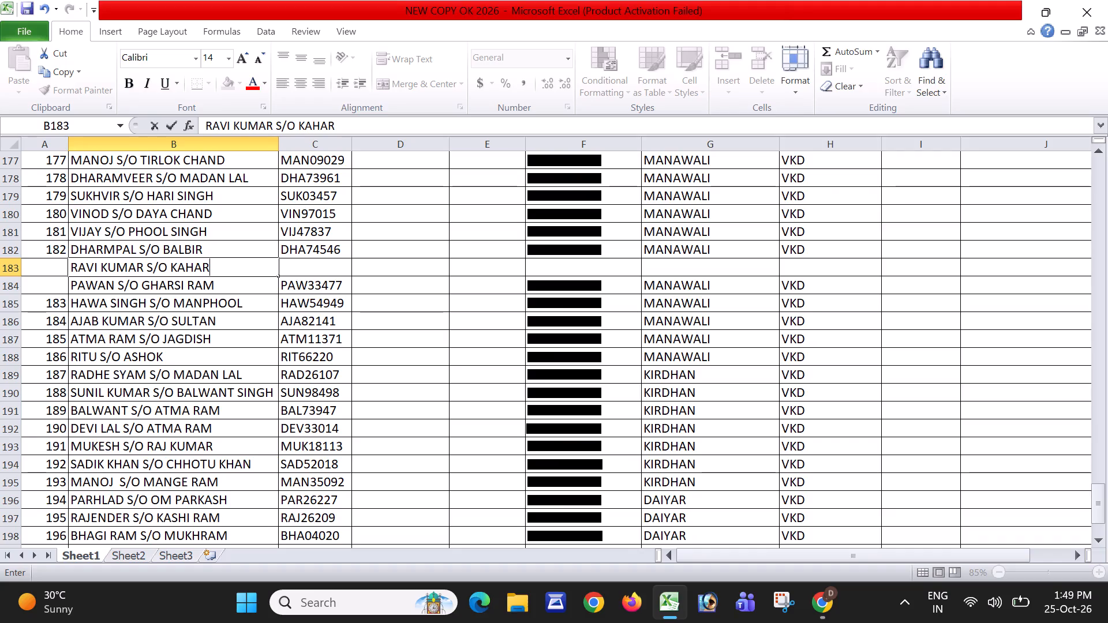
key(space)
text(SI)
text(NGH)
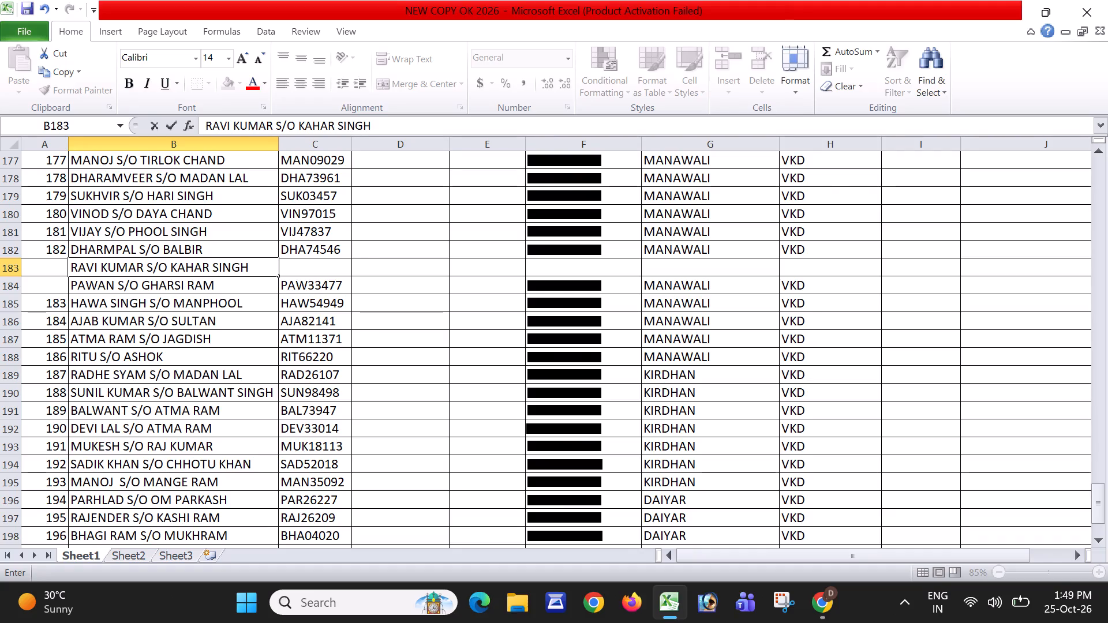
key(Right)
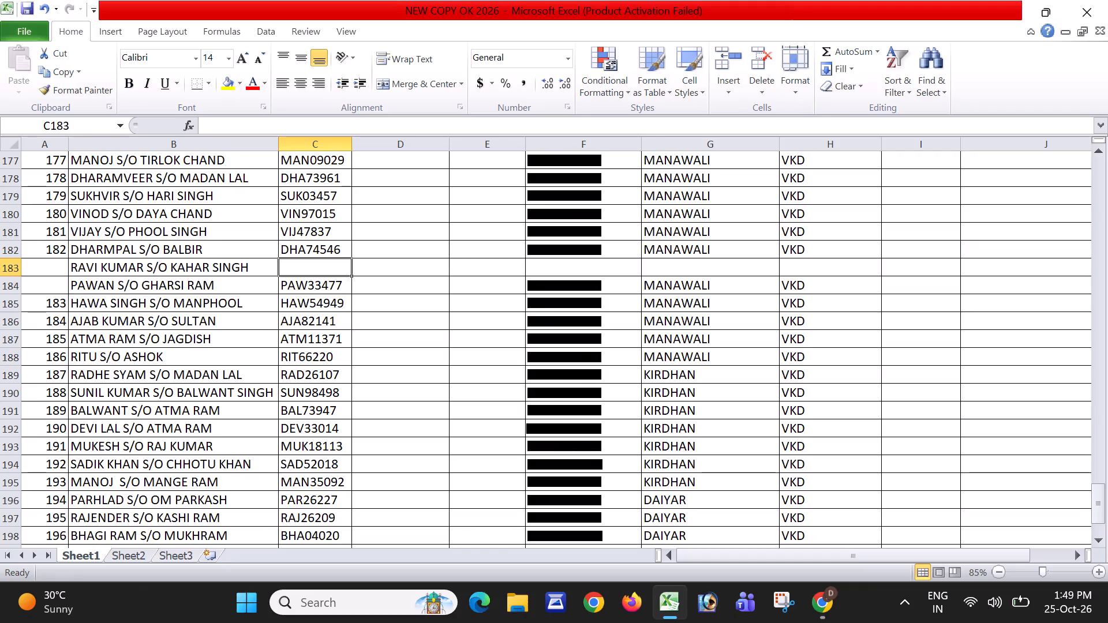
Enter the person's ID code in cell C183 of the new MANAWALI row.
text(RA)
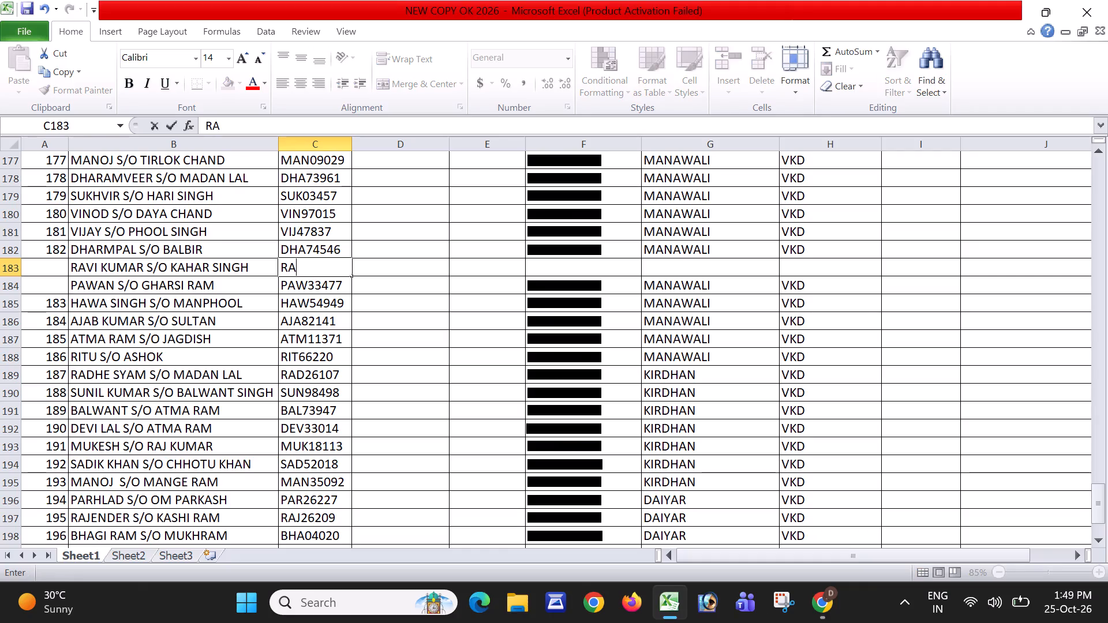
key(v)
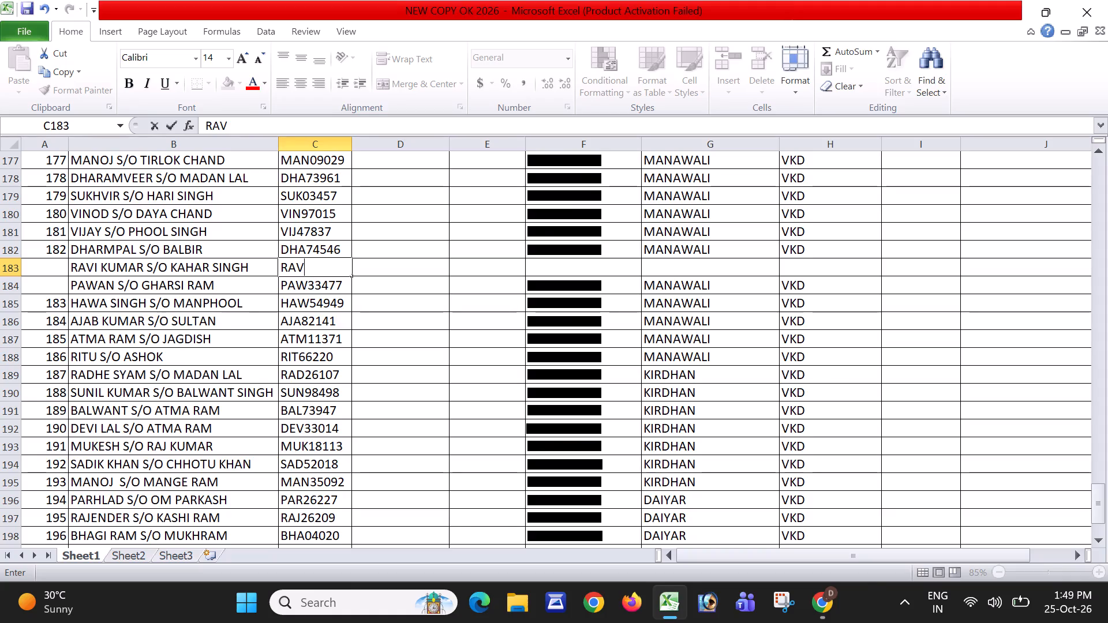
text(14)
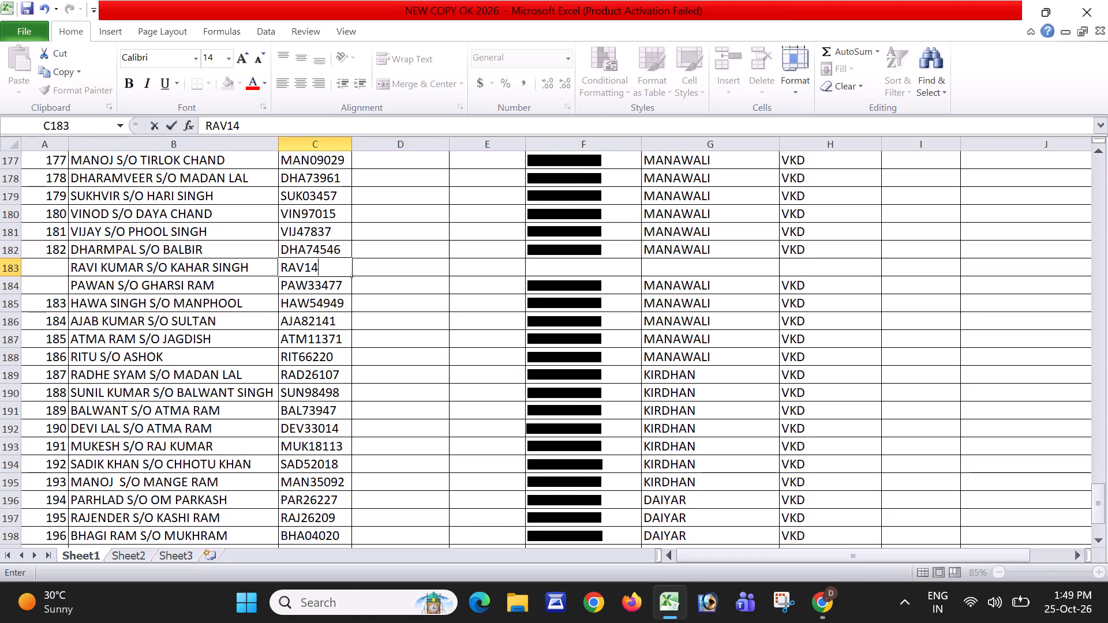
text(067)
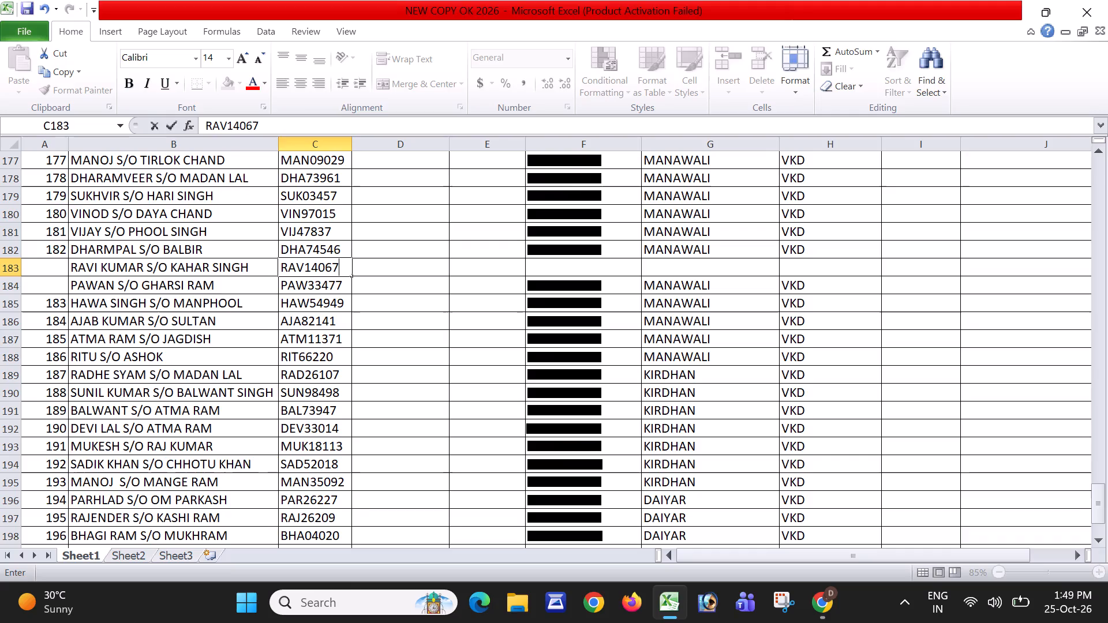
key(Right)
Enter the person's hyphenated phone number in cell F183.
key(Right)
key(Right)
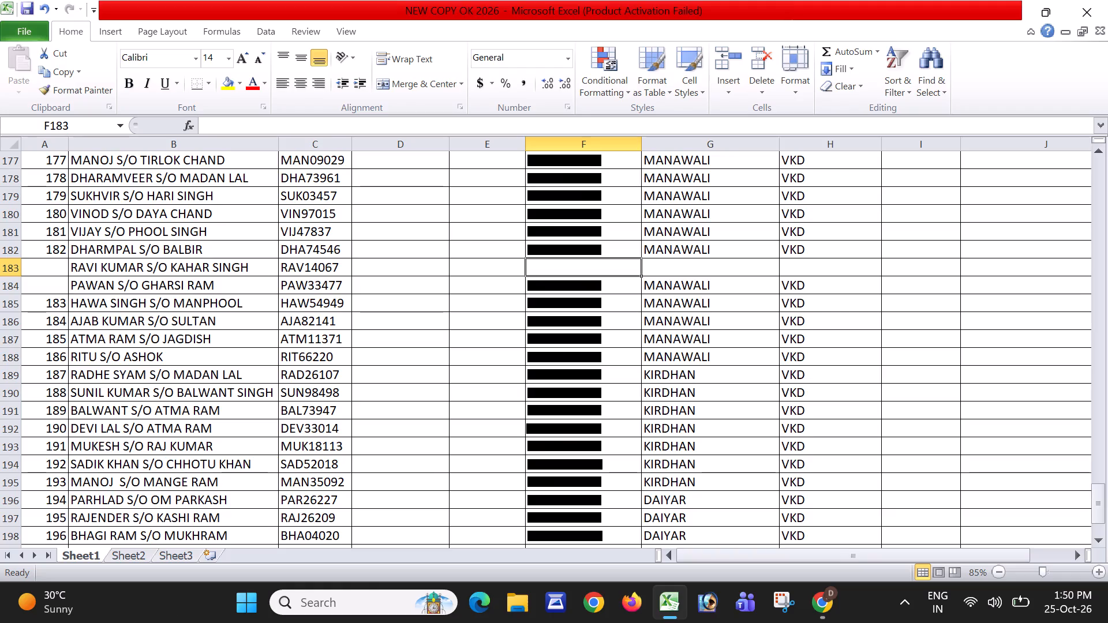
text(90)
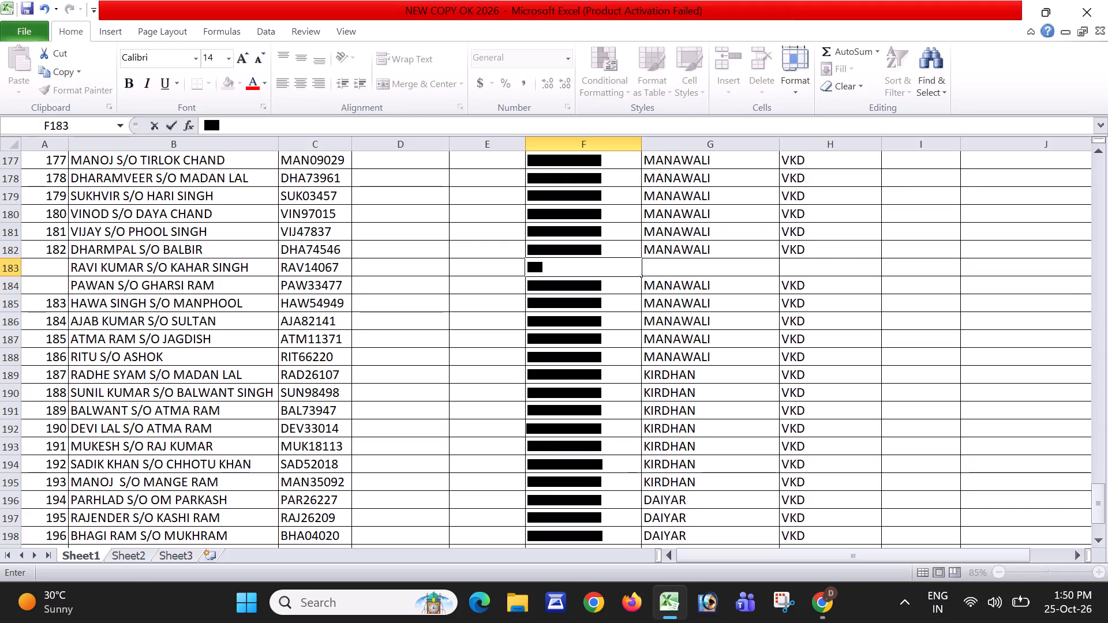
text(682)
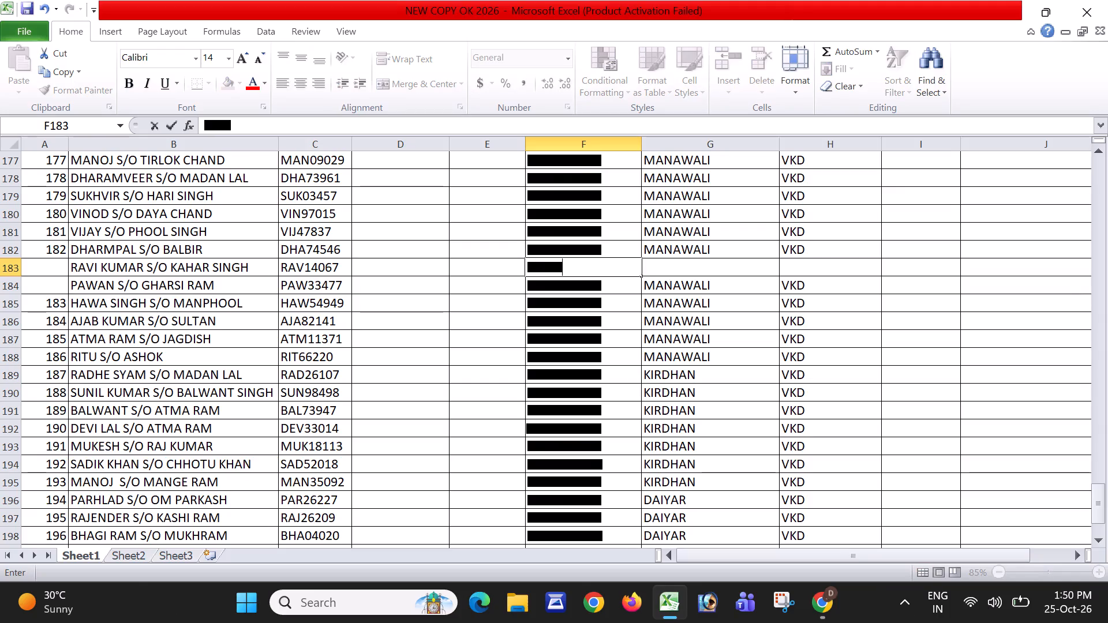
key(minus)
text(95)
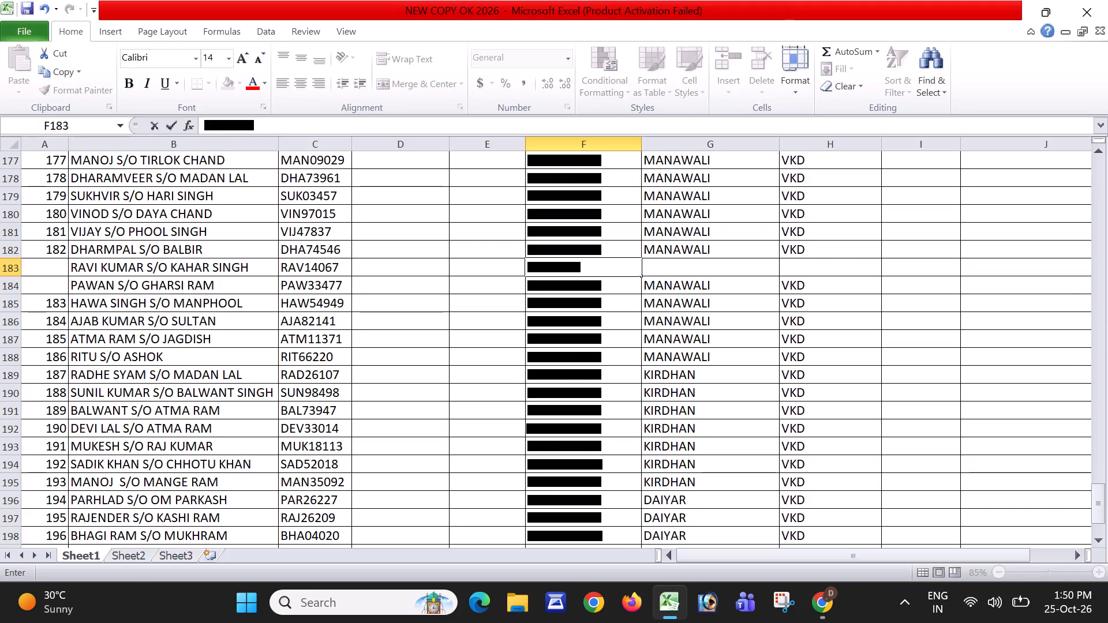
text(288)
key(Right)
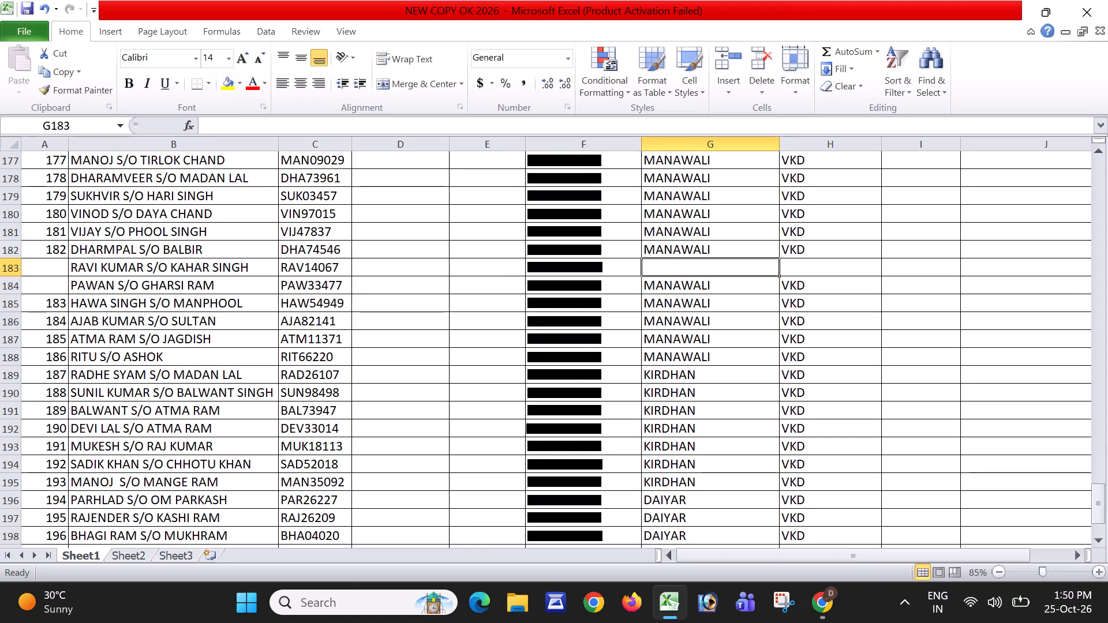
Enter the village MANAWALI in cell G183 and the reference VKD in cell H183.
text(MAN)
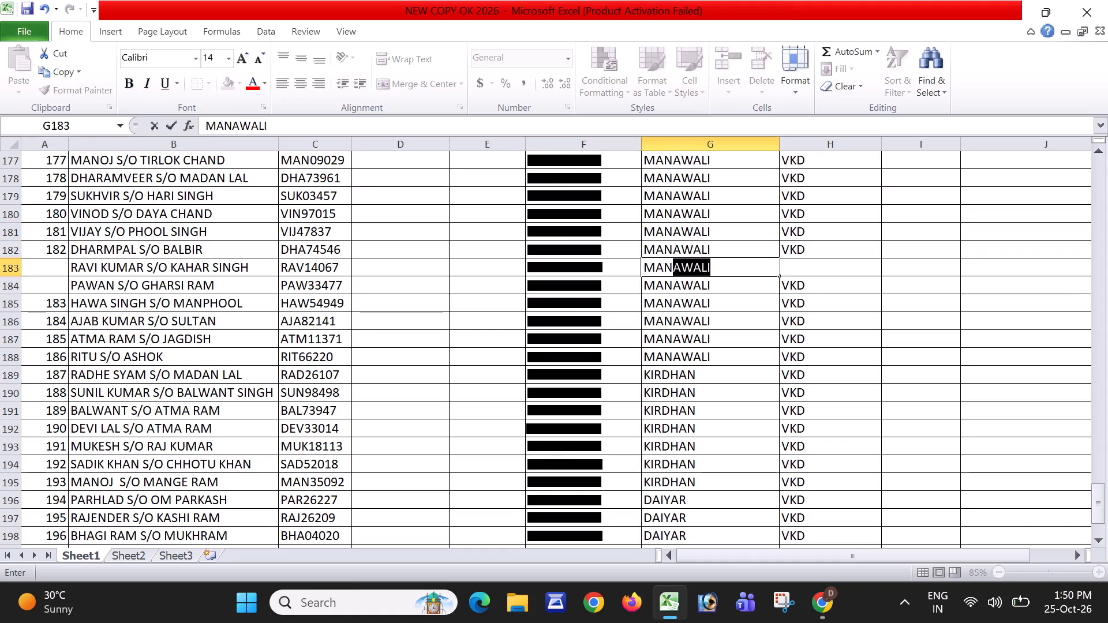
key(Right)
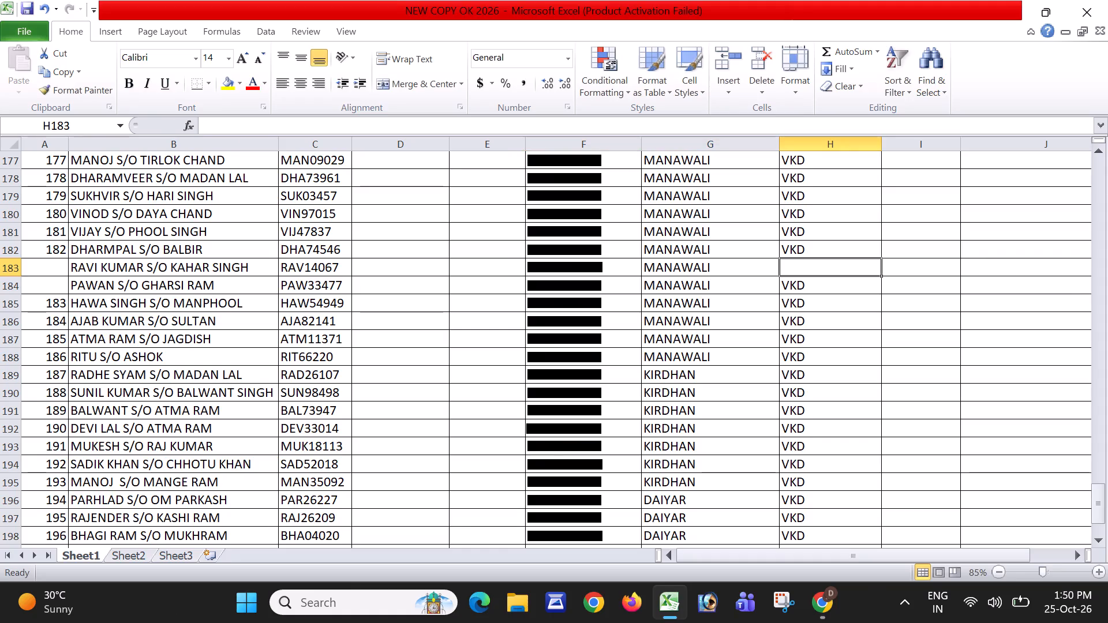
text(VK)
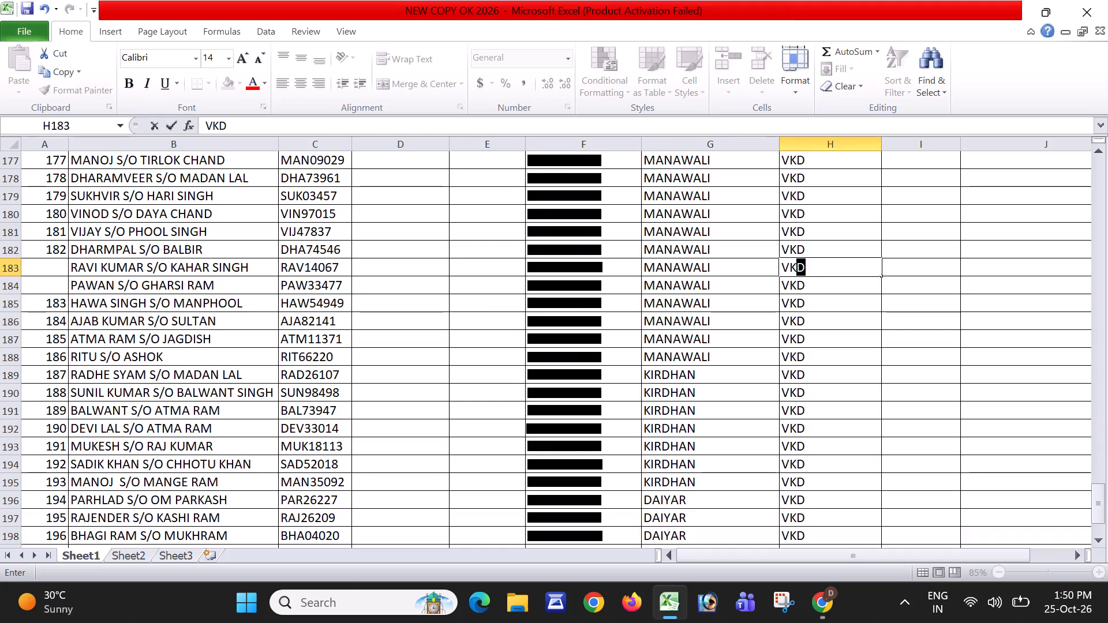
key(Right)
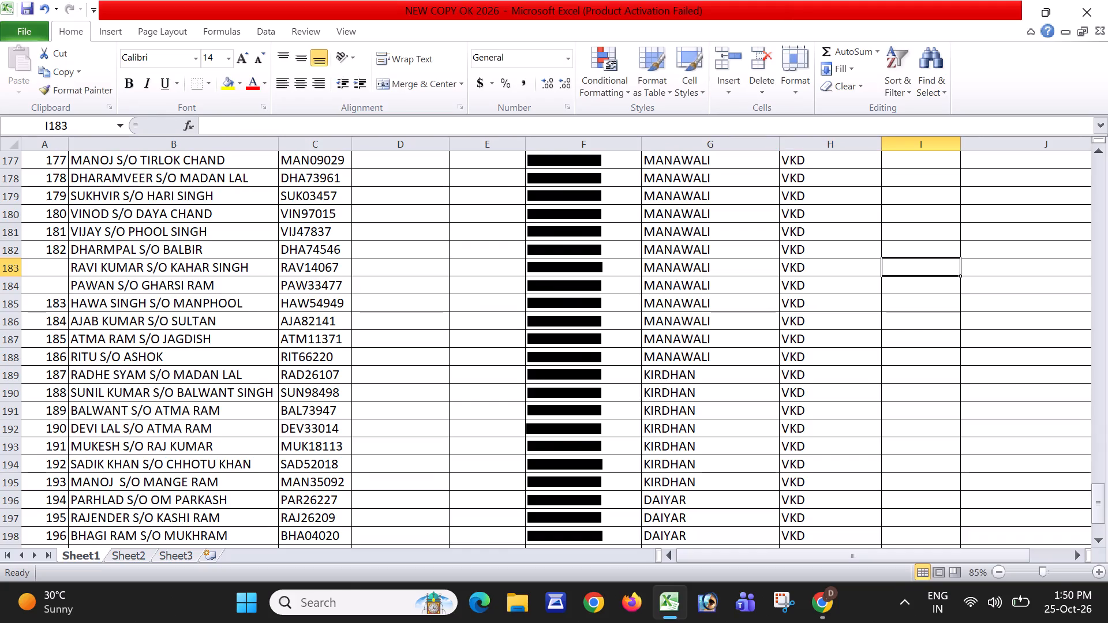
Save the workbook with the newly completed record in row 183.
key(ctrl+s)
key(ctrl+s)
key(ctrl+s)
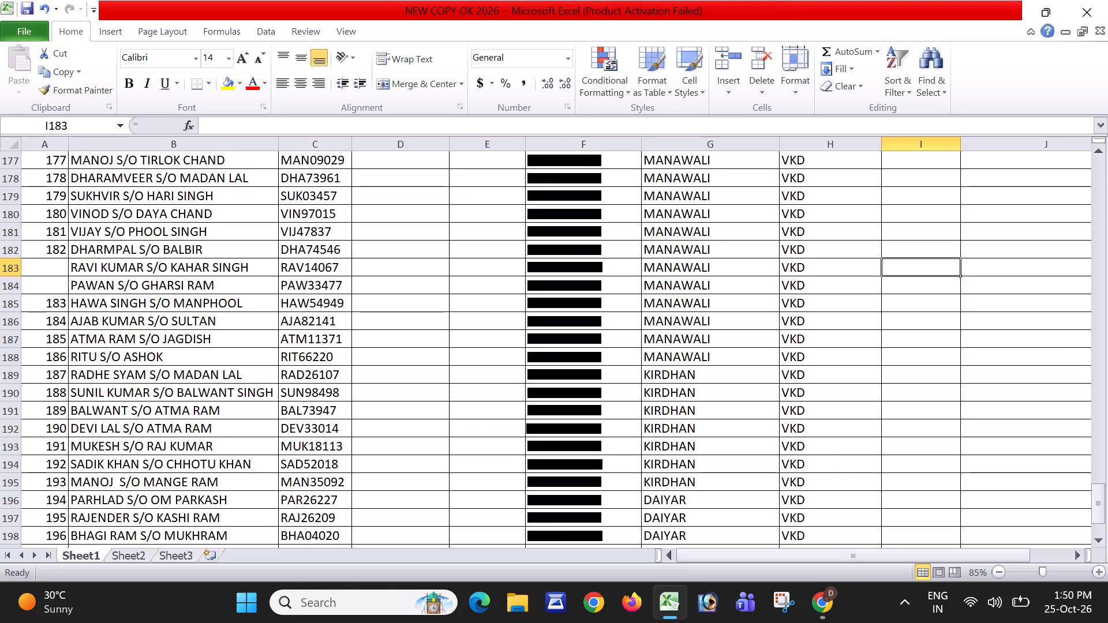
Insert another blank row at row 183, above the record just completed.
click(9, 268)
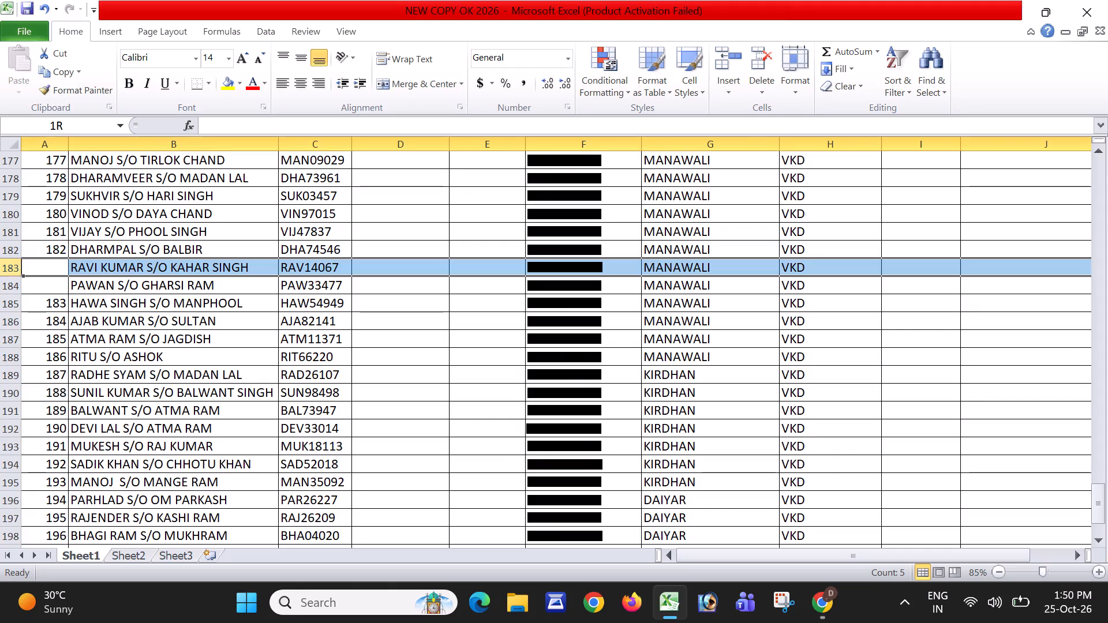
click(723, 74)
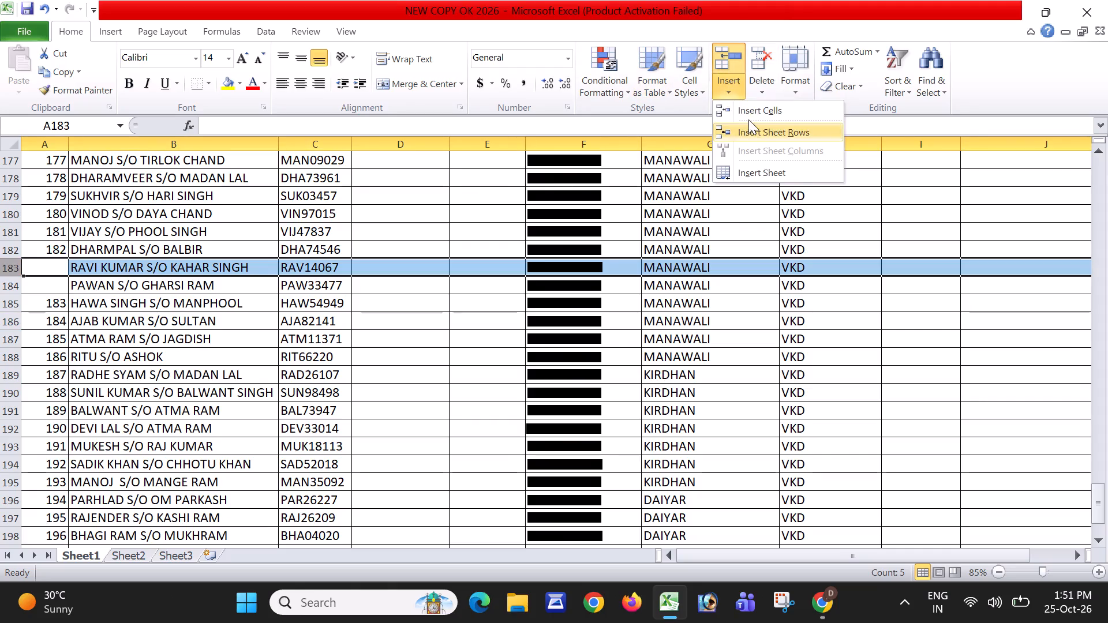
click(750, 115)
click(948, 353)
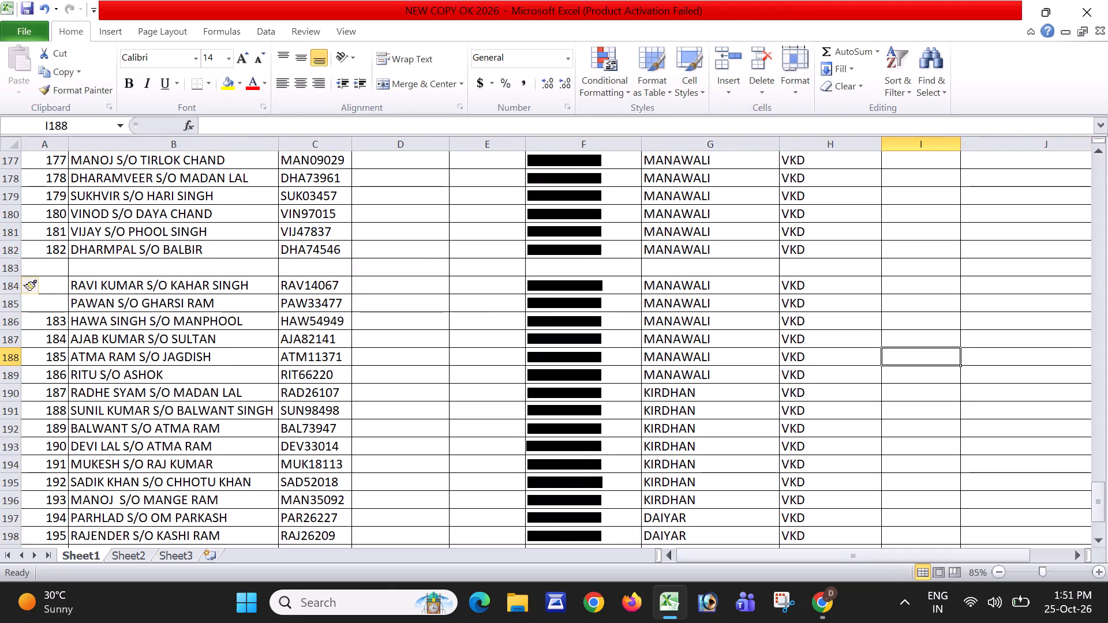
Enter the next person's name in B183 with the W/O designation, replacing the autocompleted husband's name with the correct one.
double_click(101, 264)
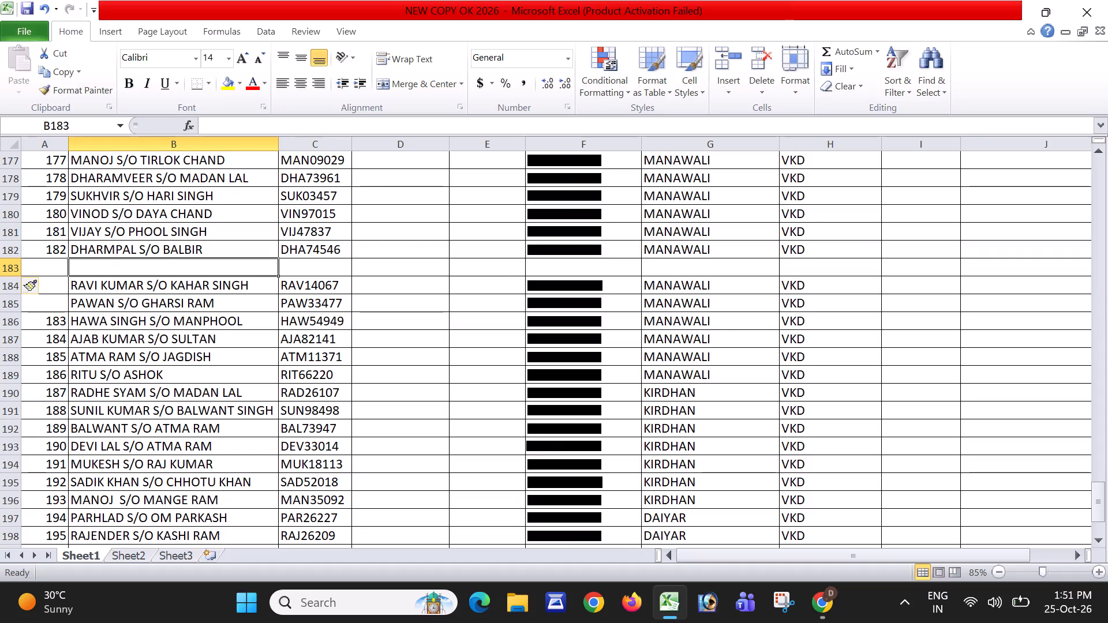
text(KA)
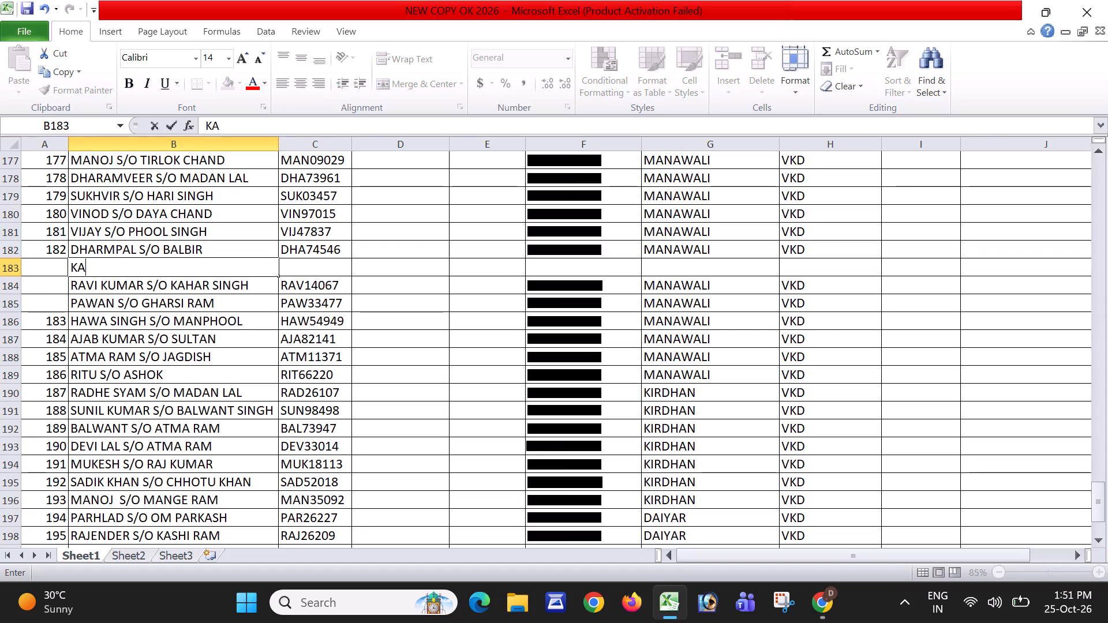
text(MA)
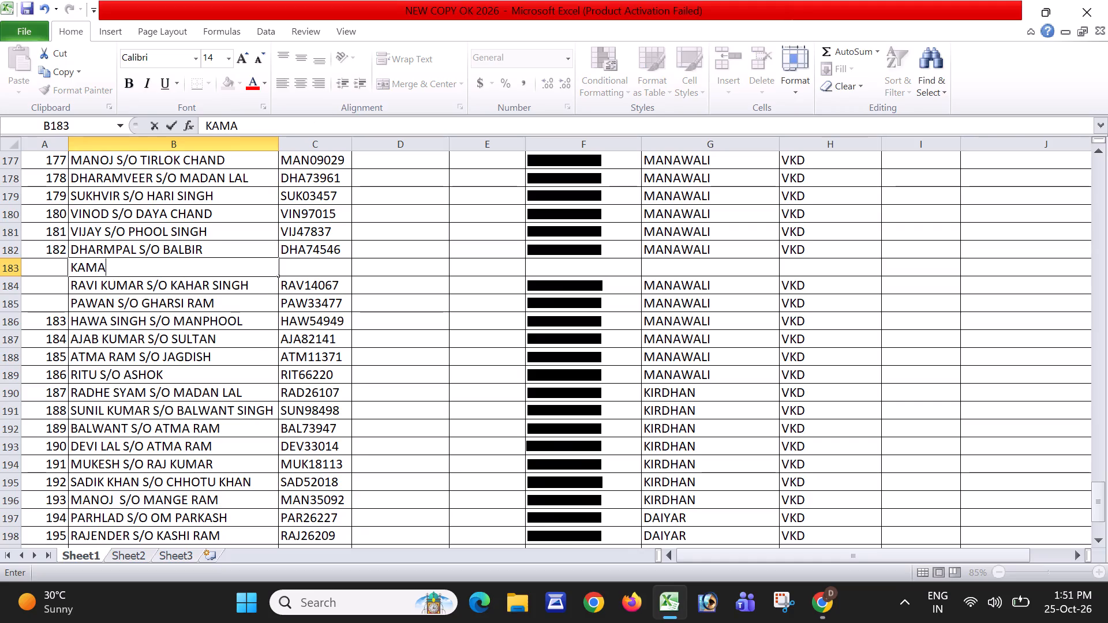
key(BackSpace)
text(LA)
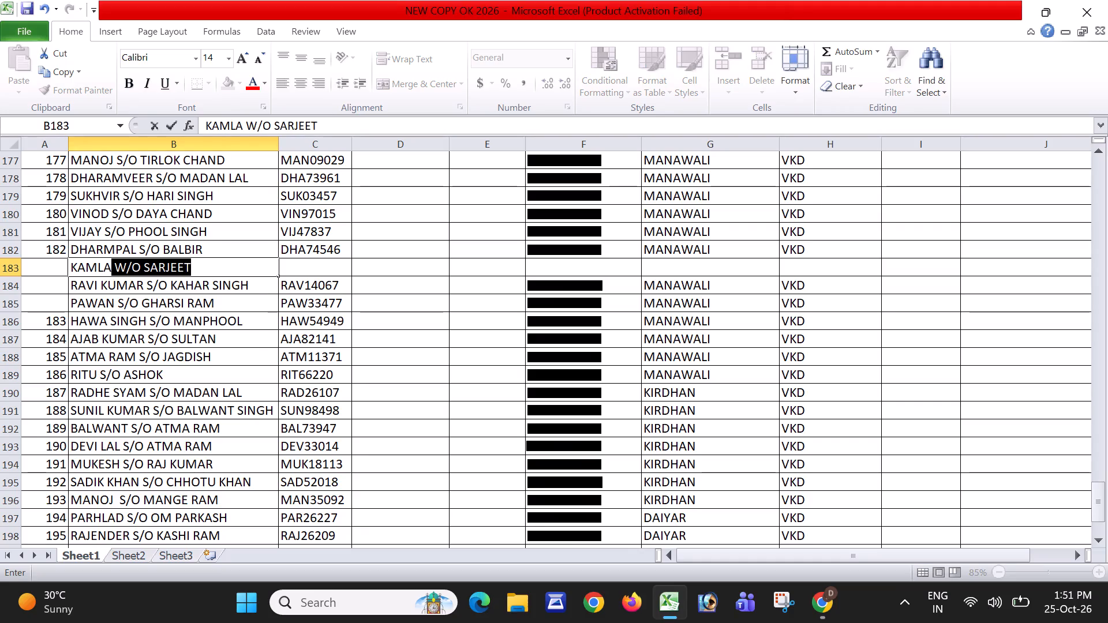
click(211, 268)
key(BackSpace)
key(BackSpace)
key(BackSpace)
key(BackSpace)
key(BackSpace)
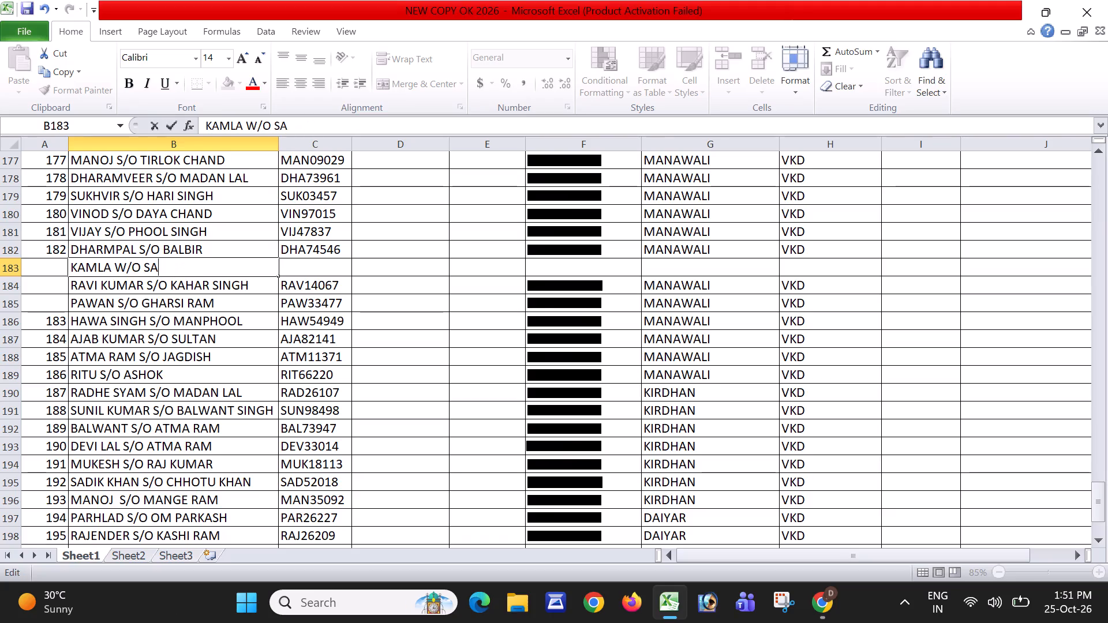
key(BackSpace)
key(BackSpace)
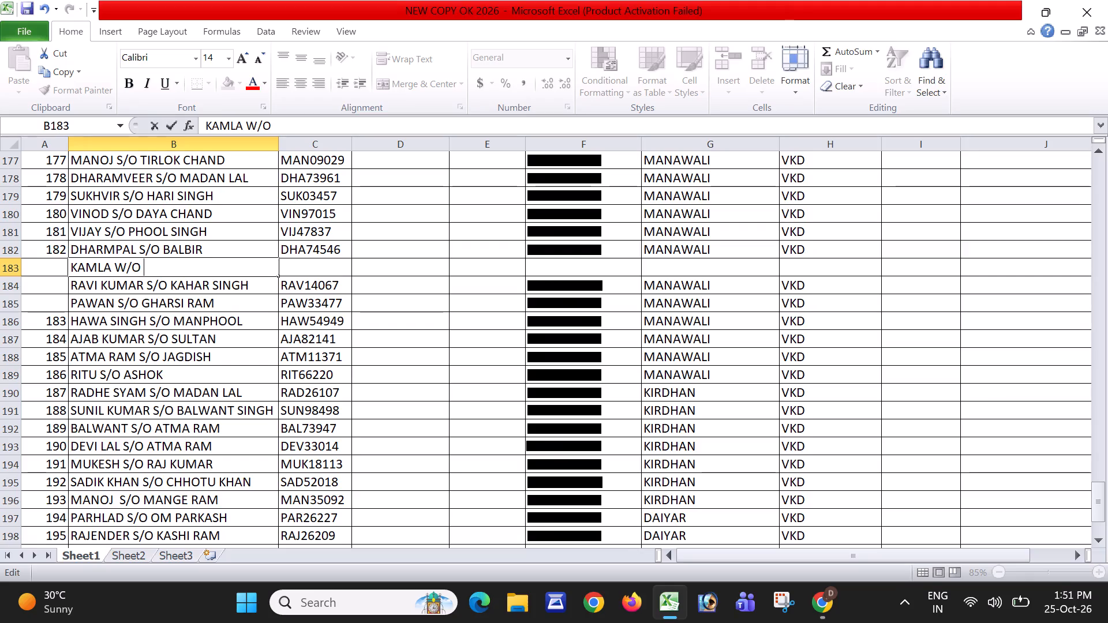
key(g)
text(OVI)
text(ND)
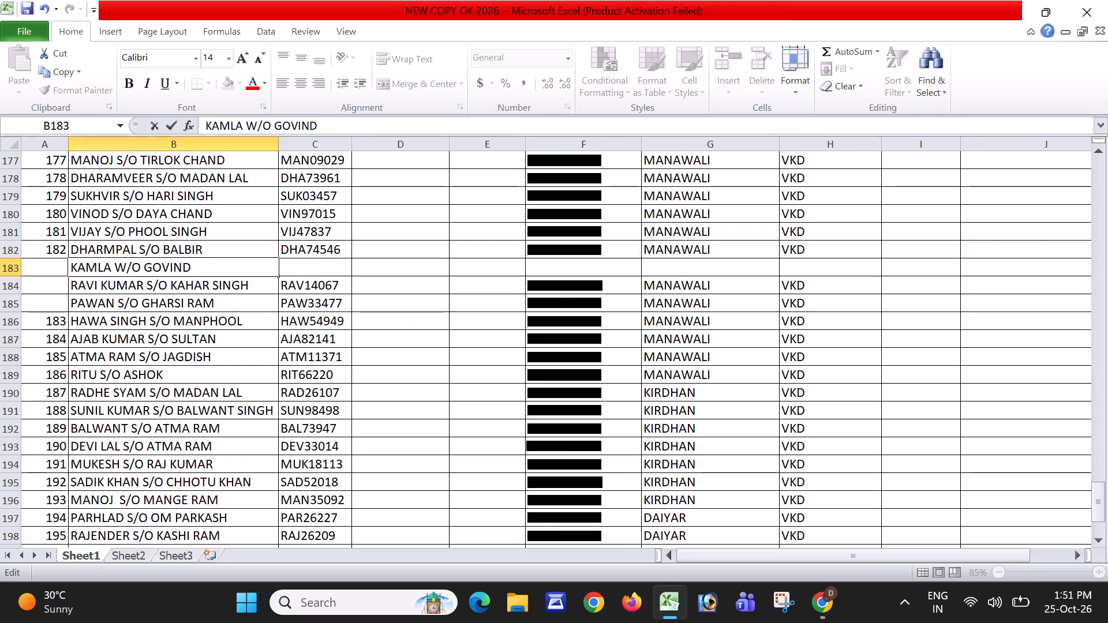
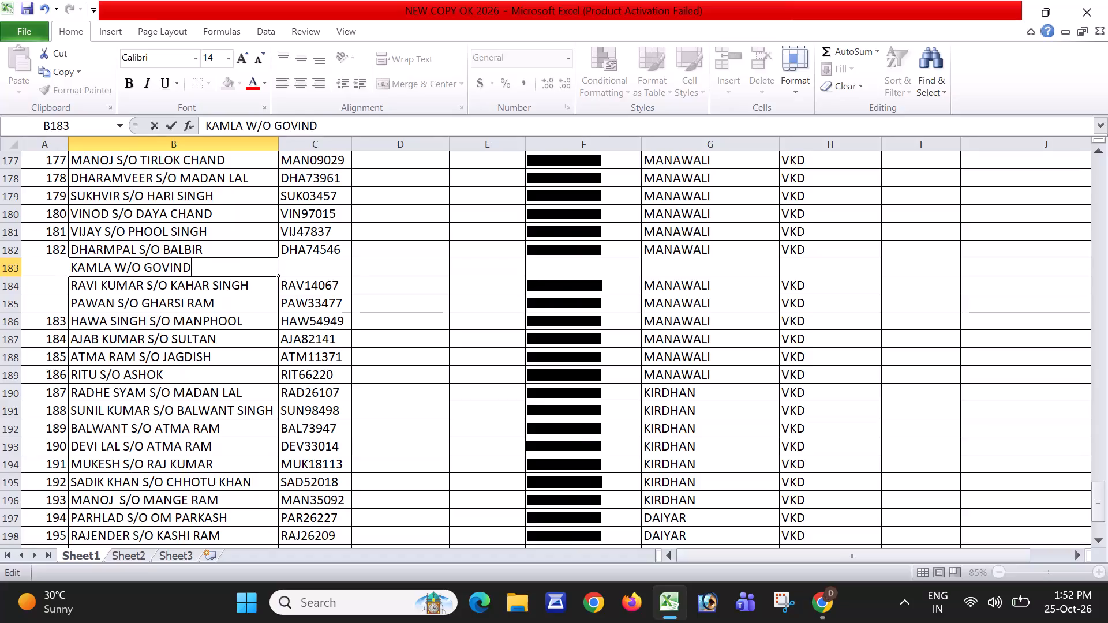
Enter the person's ID code in cell C183, next to the name just added.
click(320, 267)
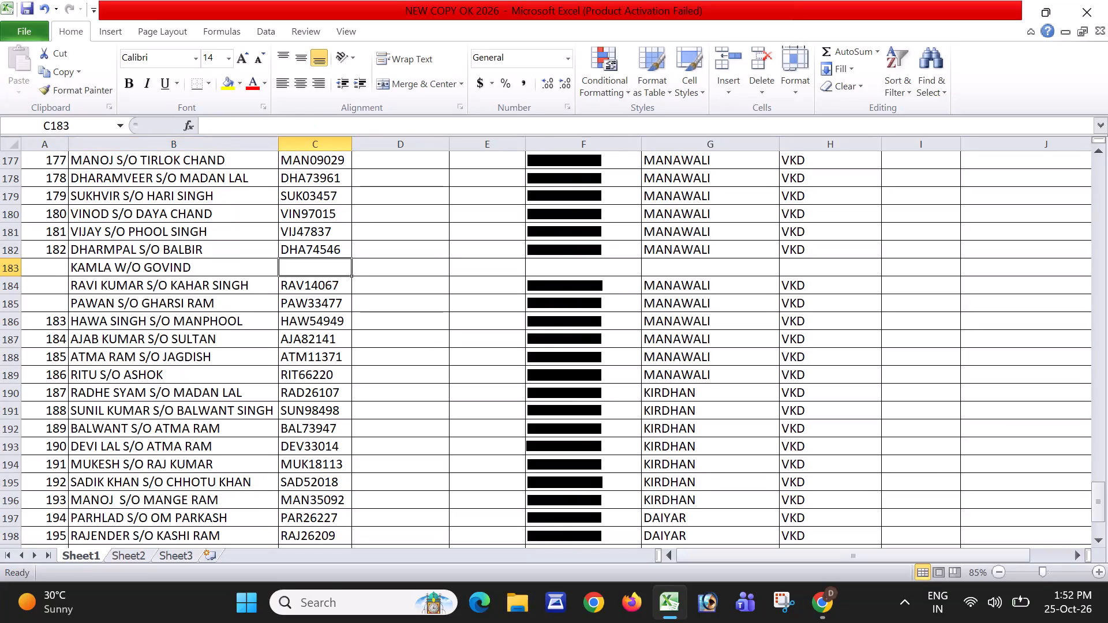
double_click(319, 270)
double_click(319, 267)
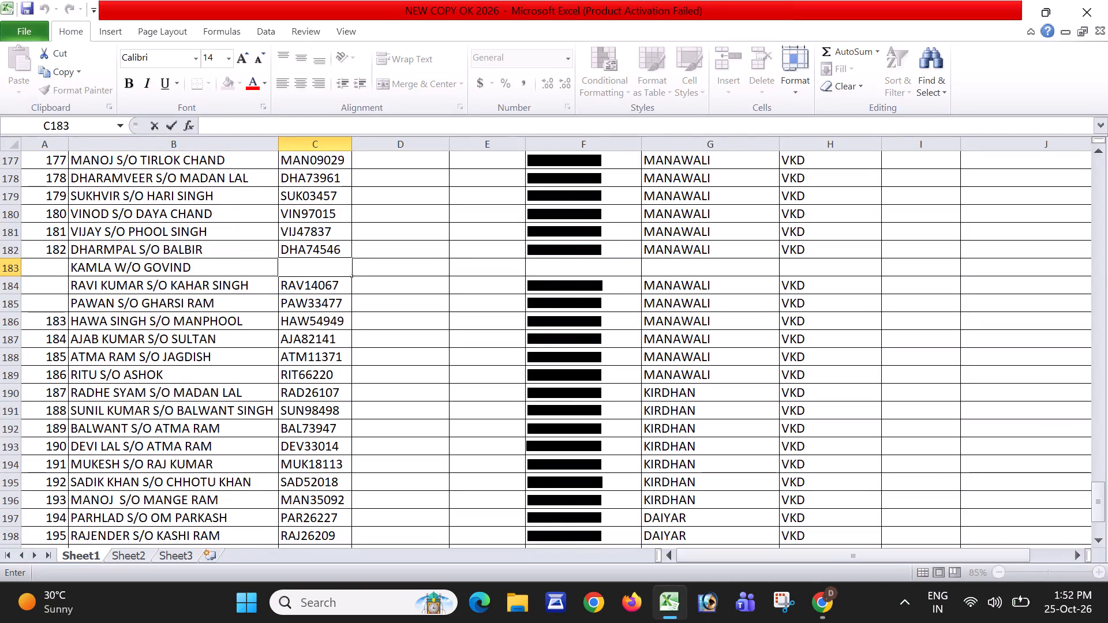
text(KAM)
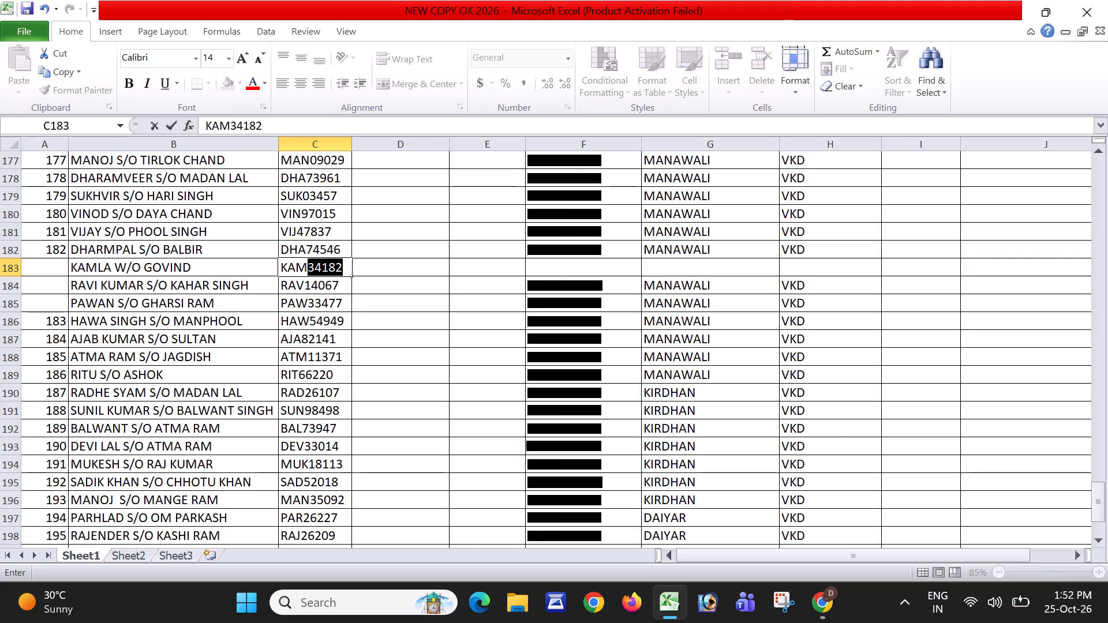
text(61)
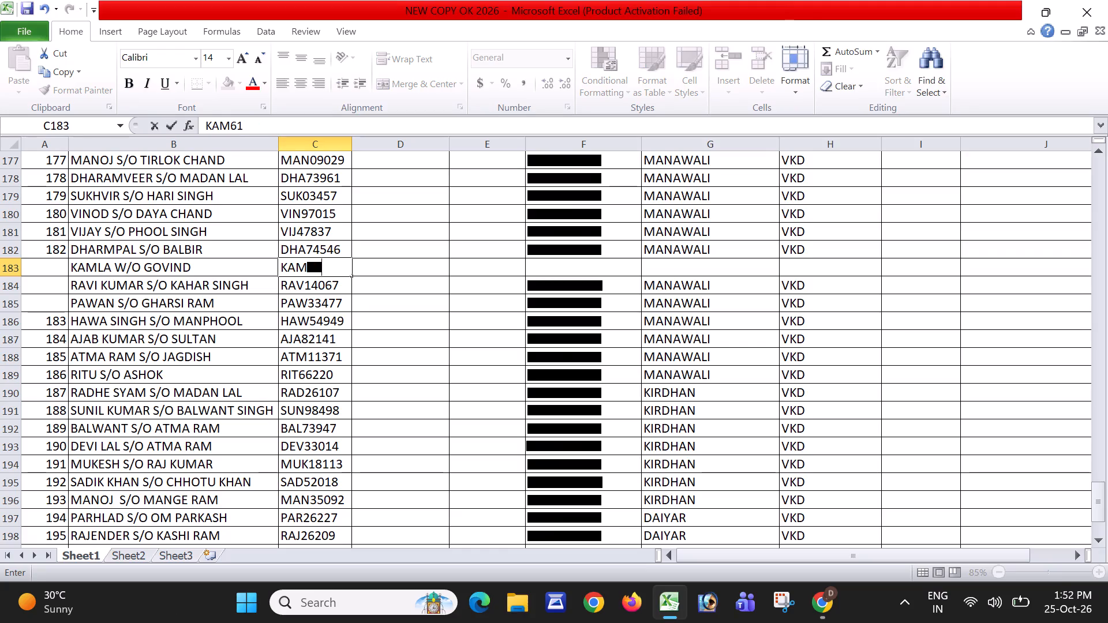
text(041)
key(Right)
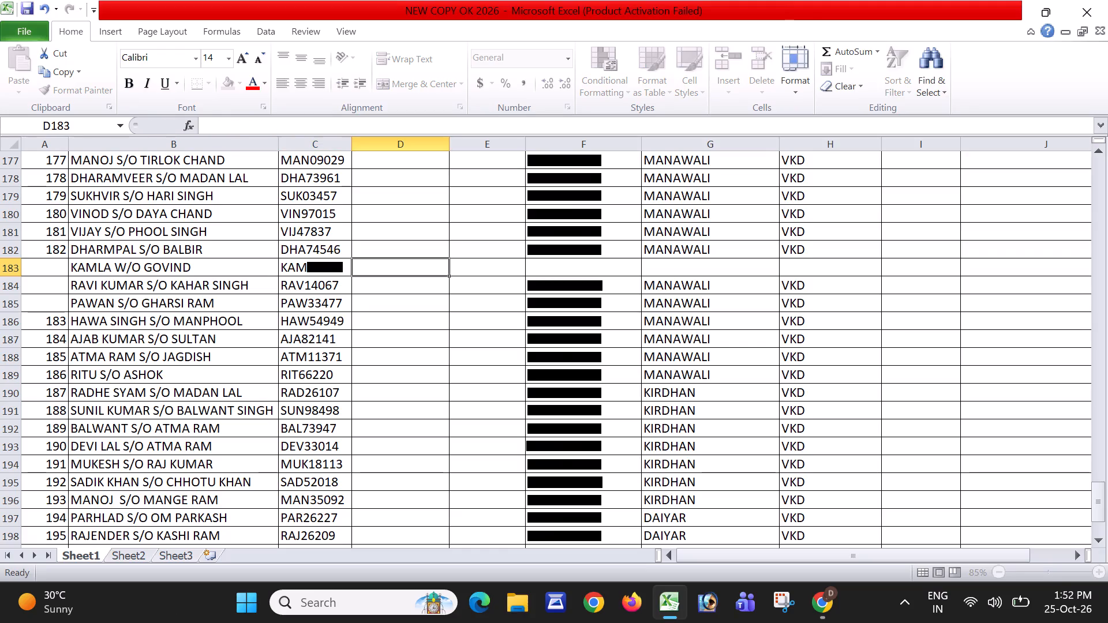
Enter the person's phone number in cell F183.
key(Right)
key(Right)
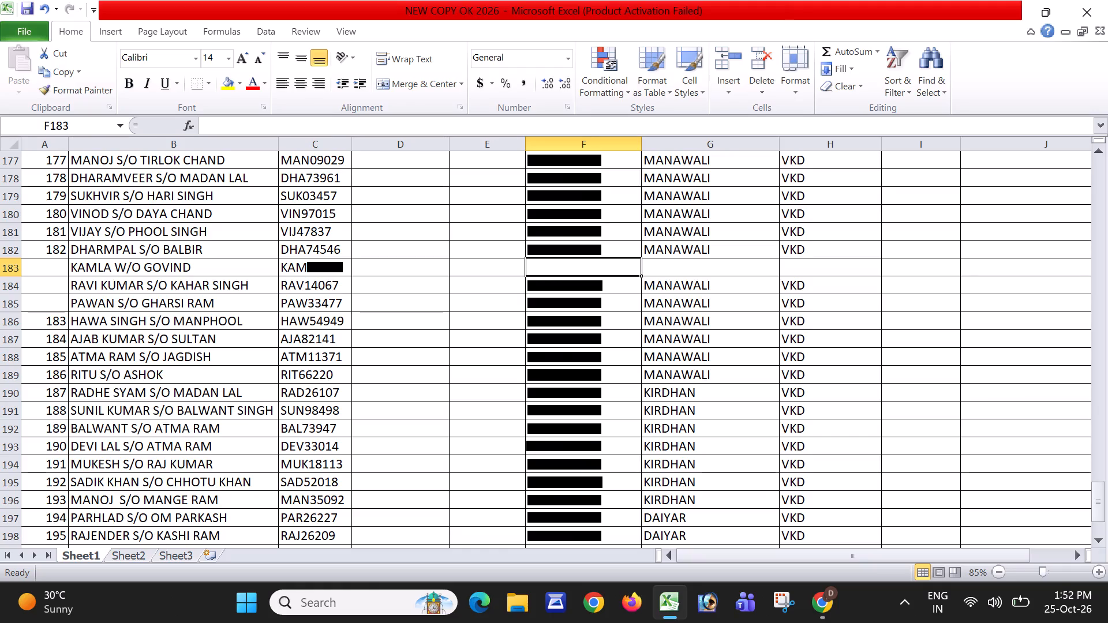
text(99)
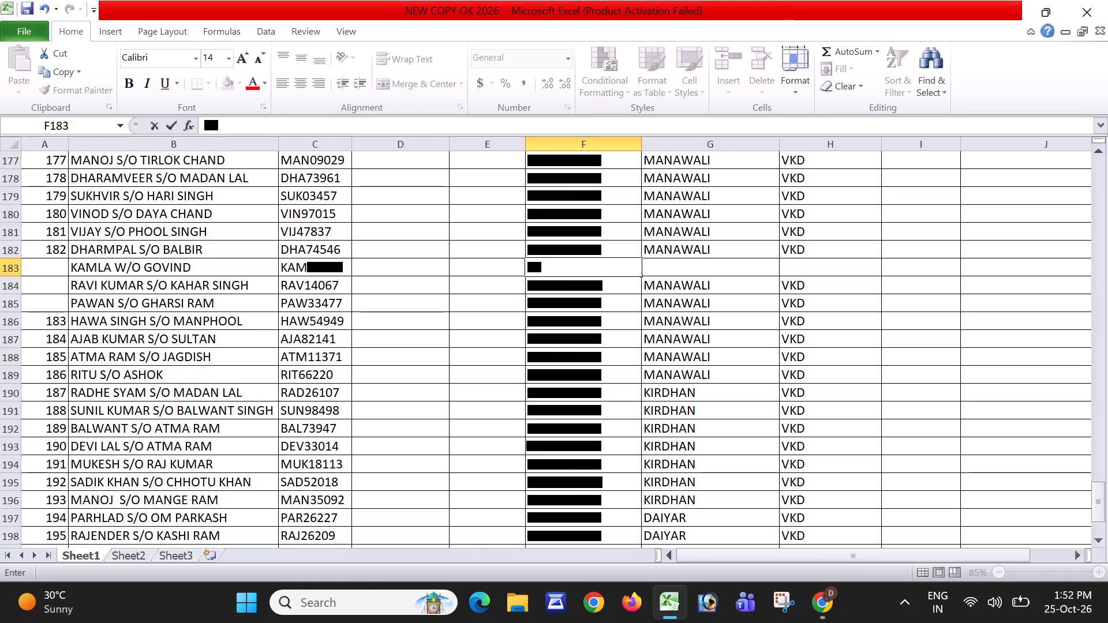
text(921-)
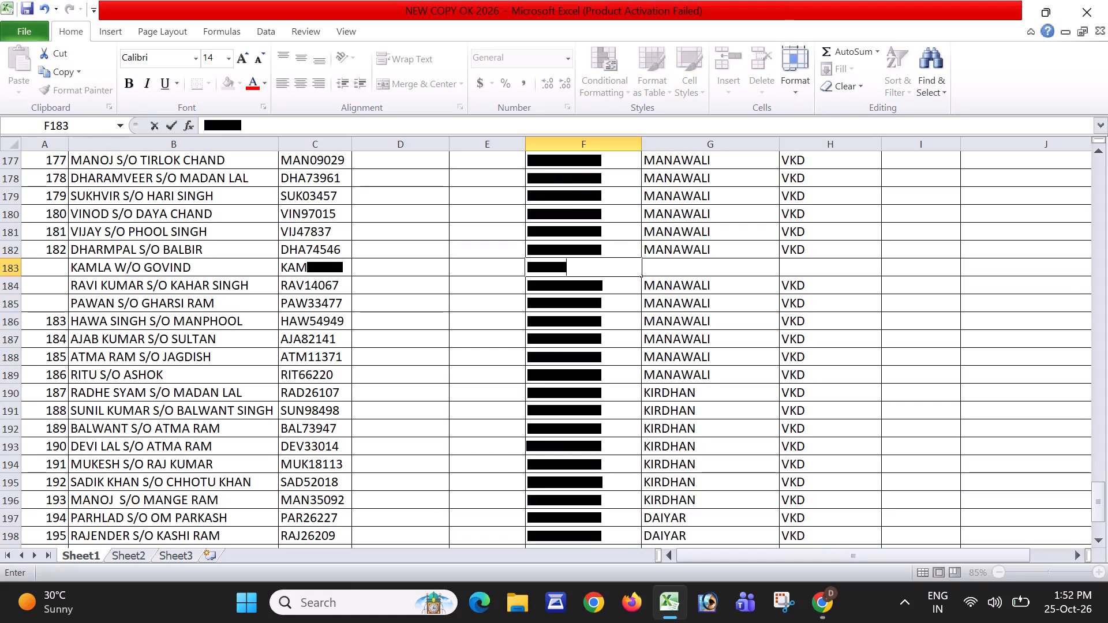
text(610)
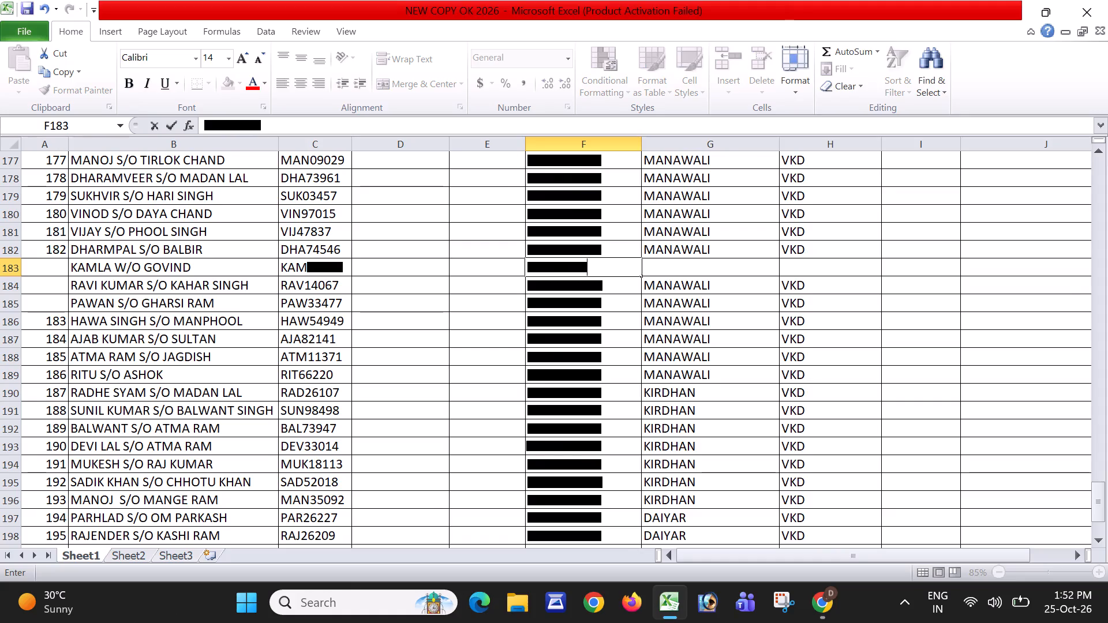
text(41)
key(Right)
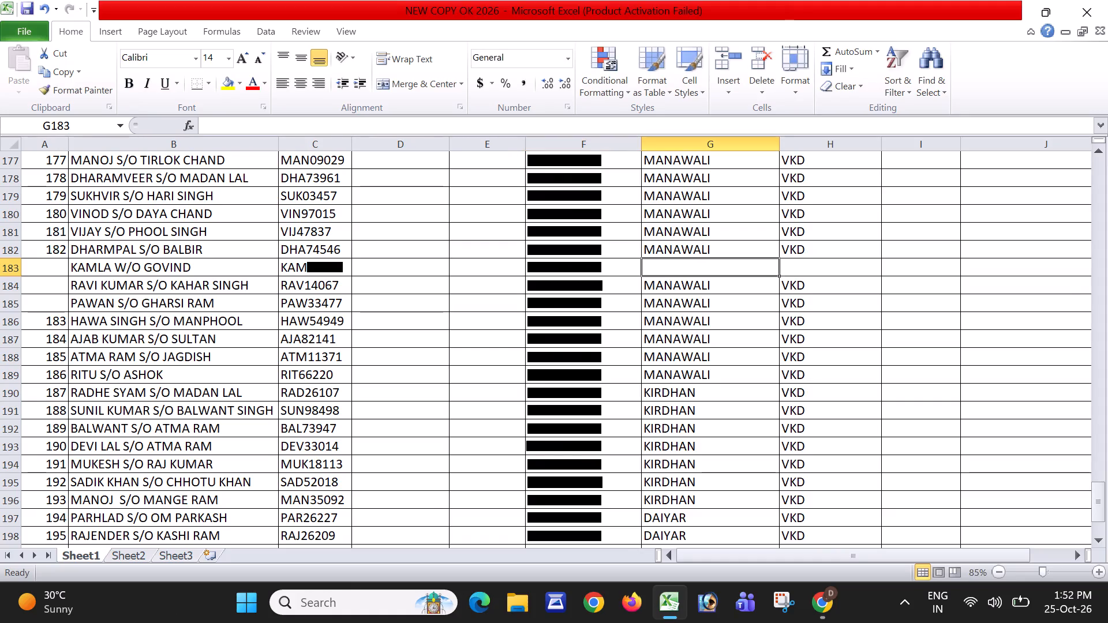
Enter the village MANAWALI in cell G183 and the reference VKD in cell H183.
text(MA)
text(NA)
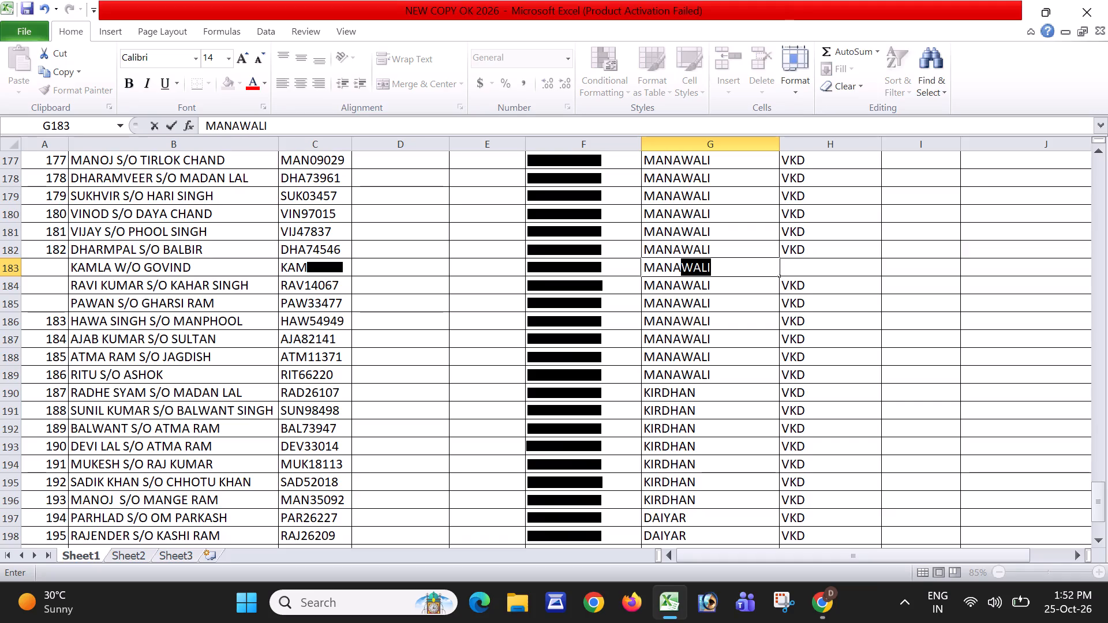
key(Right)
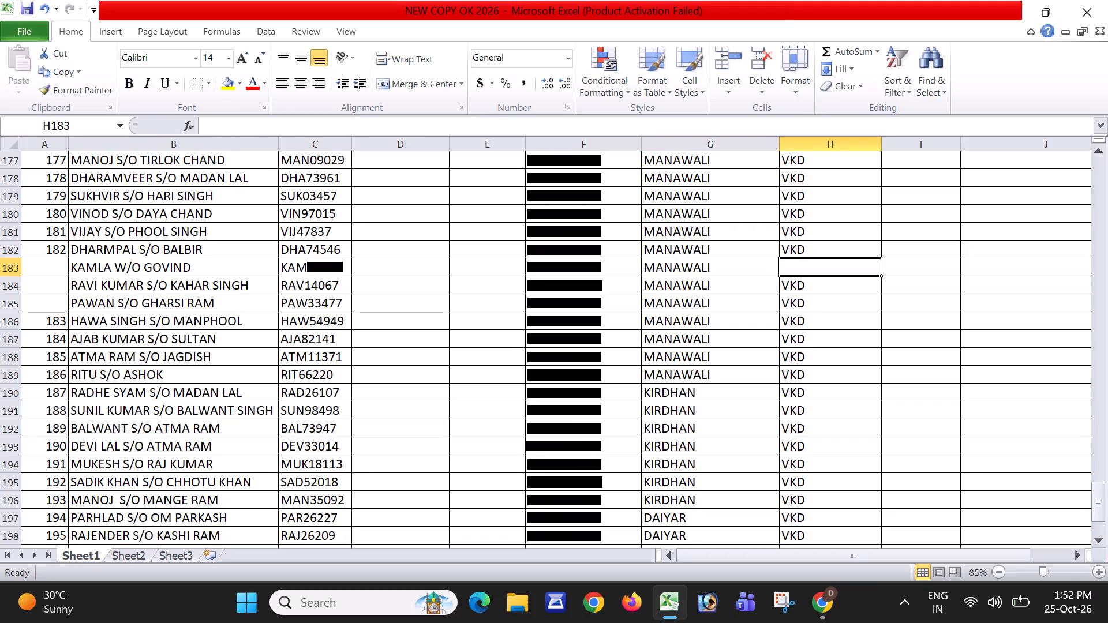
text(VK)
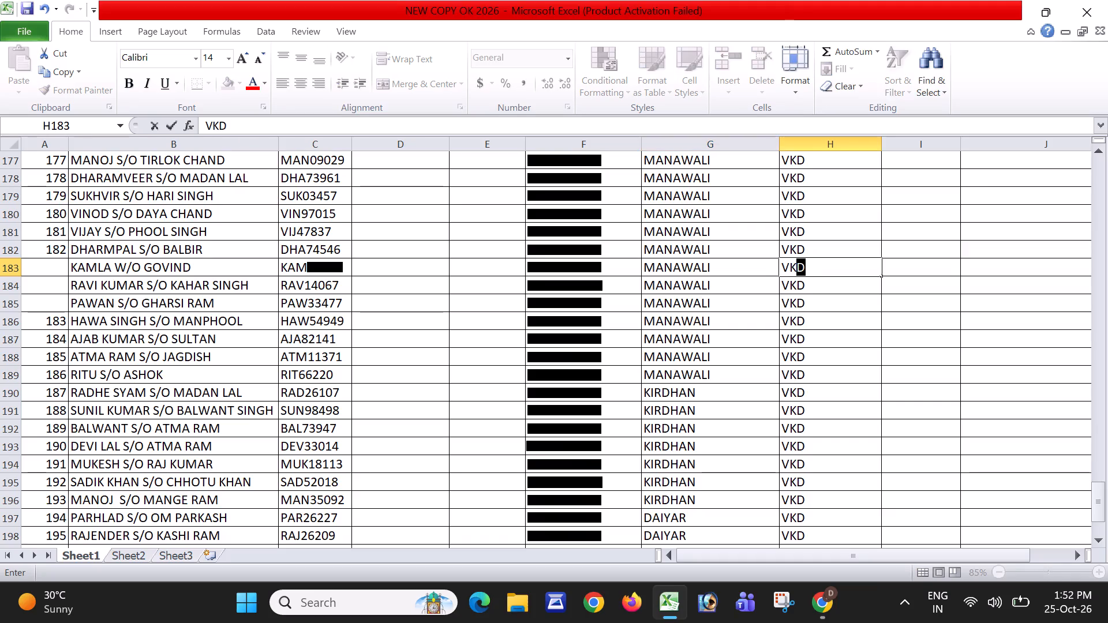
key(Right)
Save the workbook with the completed record in row 183.
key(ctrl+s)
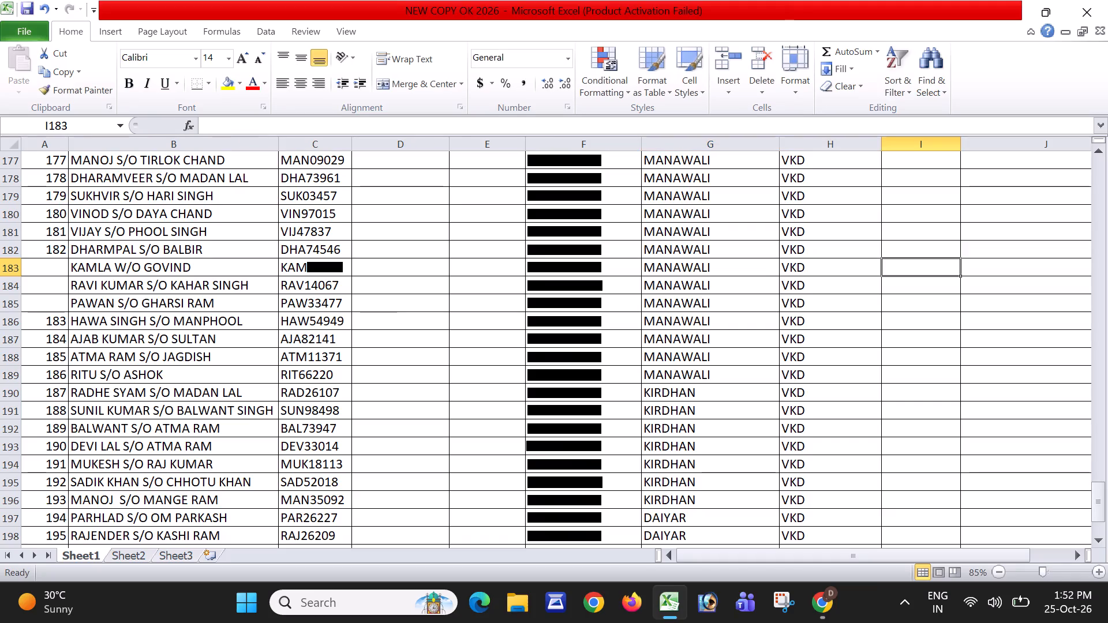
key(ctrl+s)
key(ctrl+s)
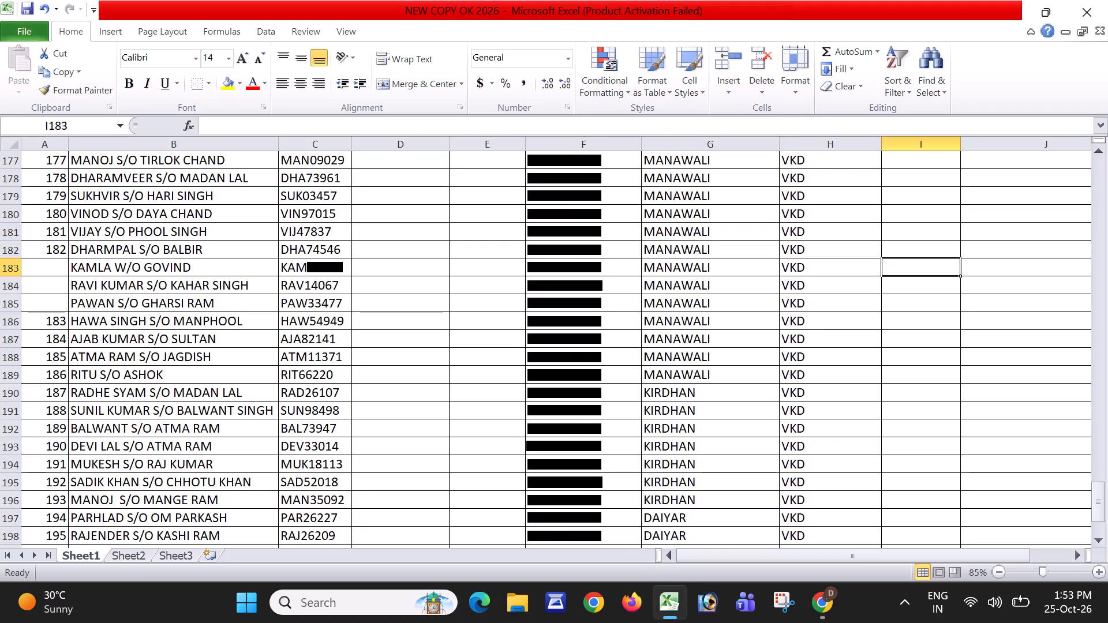
Insert another blank row at row 183, above the record just completed.
click(7, 267)
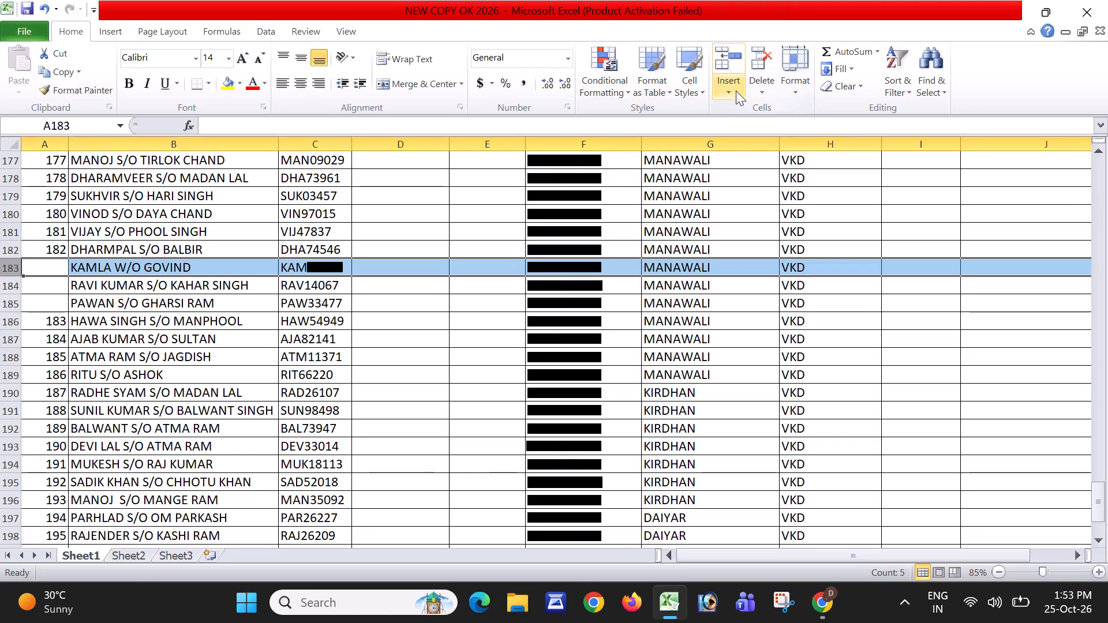
click(729, 80)
click(754, 112)
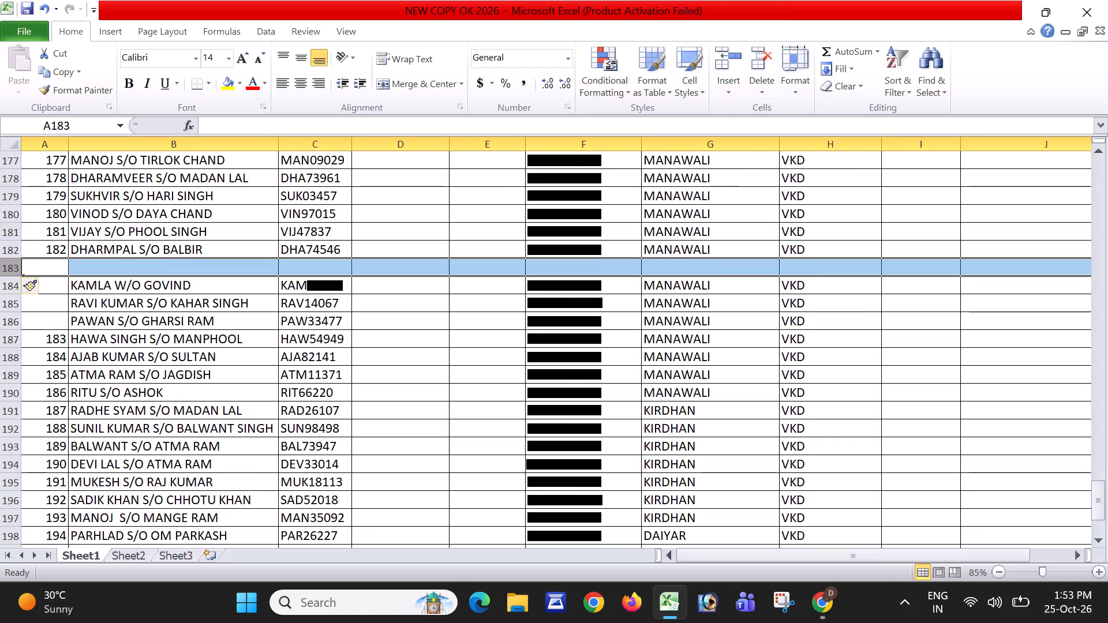
click(989, 432)
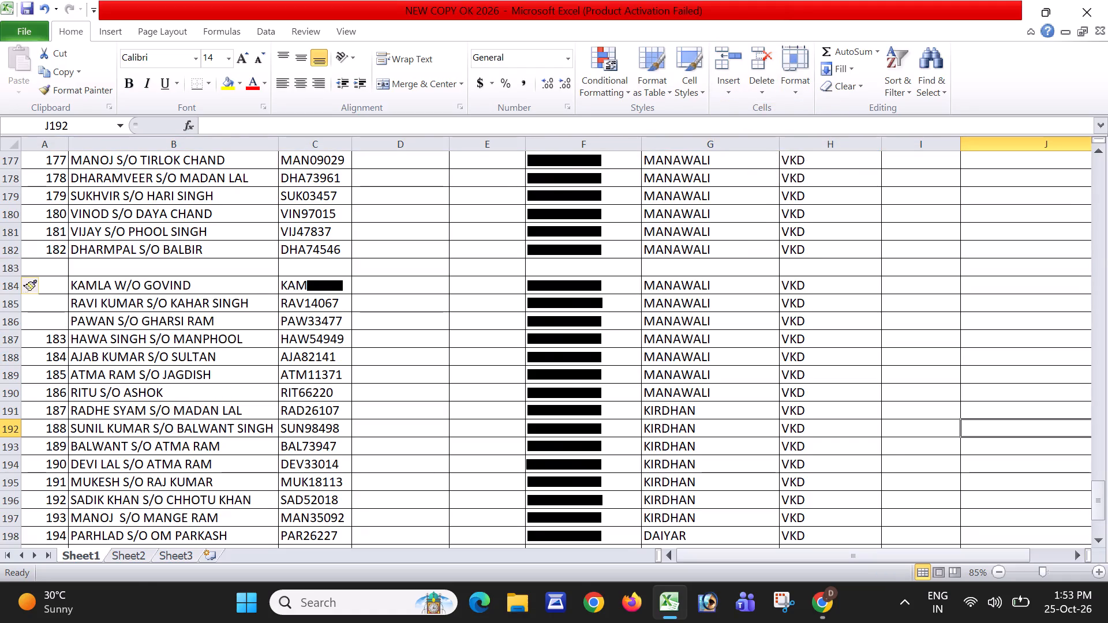
Enter the next person's name in cell B183 with the S/O designation and the father's name.
double_click(102, 269)
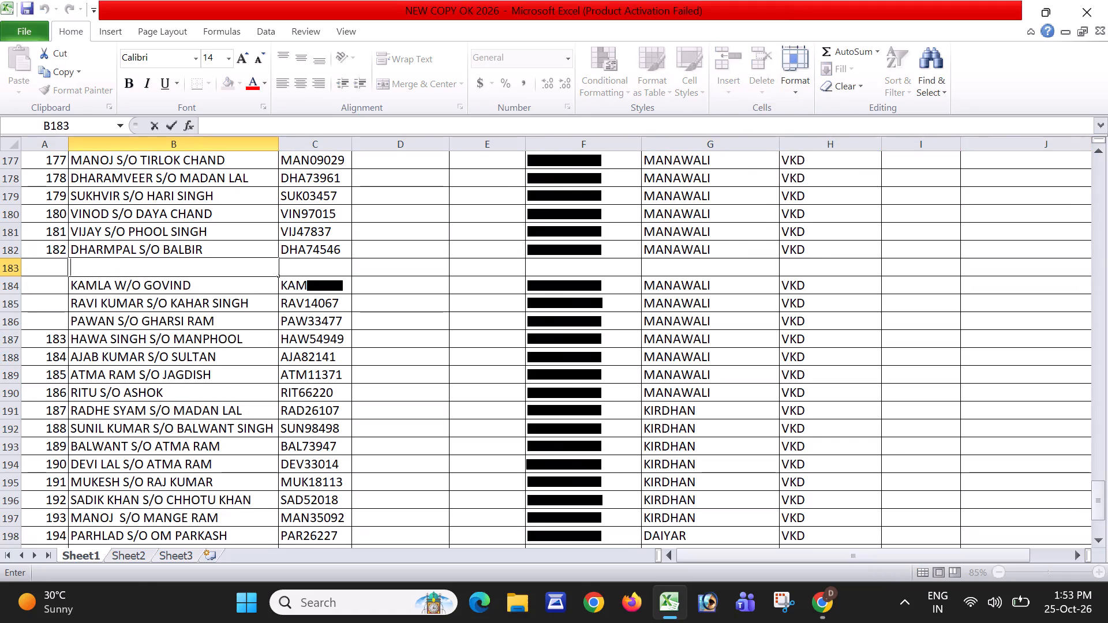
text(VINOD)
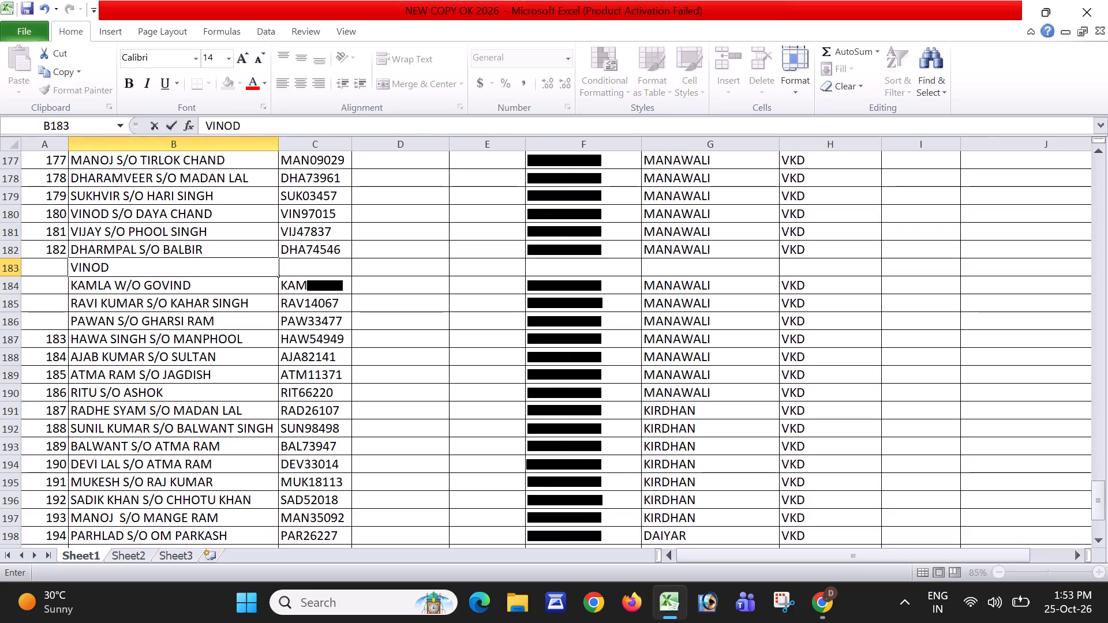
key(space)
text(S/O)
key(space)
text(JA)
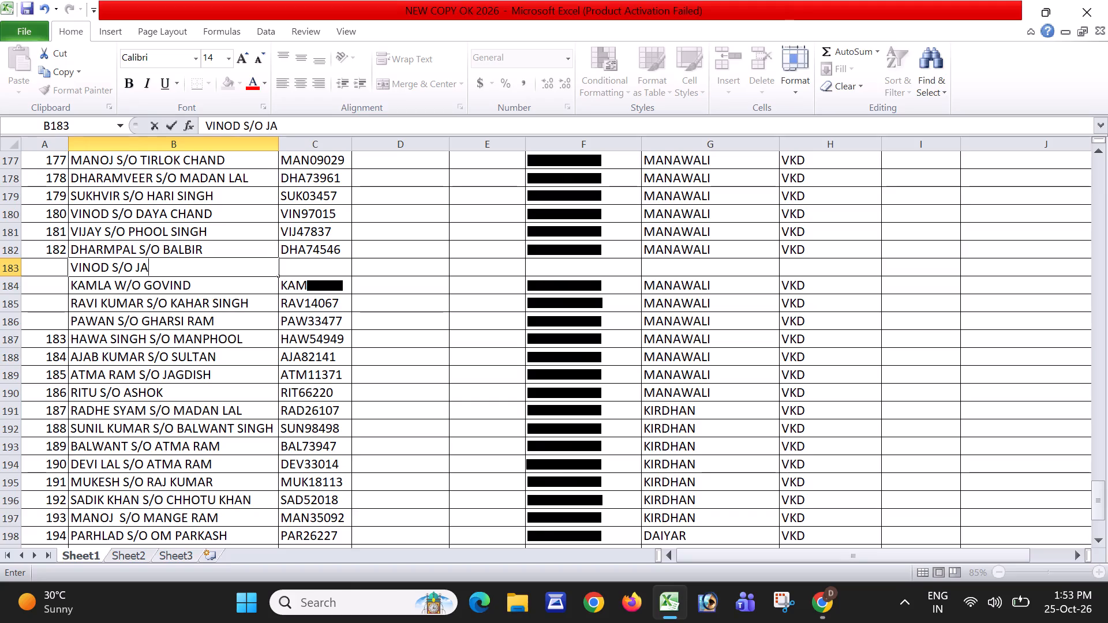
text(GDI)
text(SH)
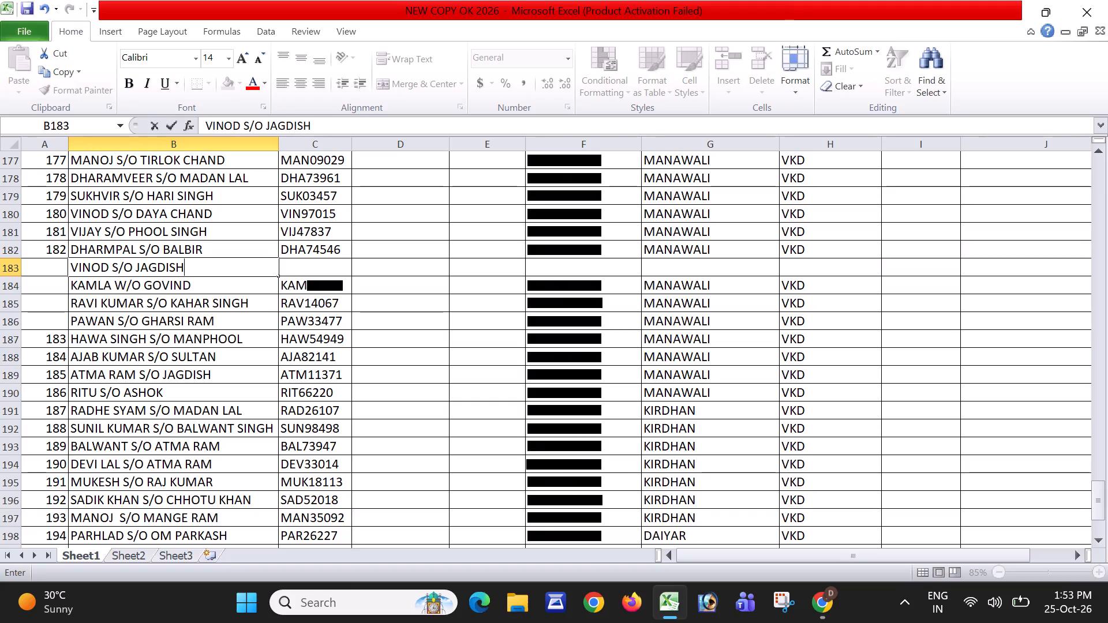
Enter the new person's ID code in cell C183.
click(308, 268)
click(308, 267)
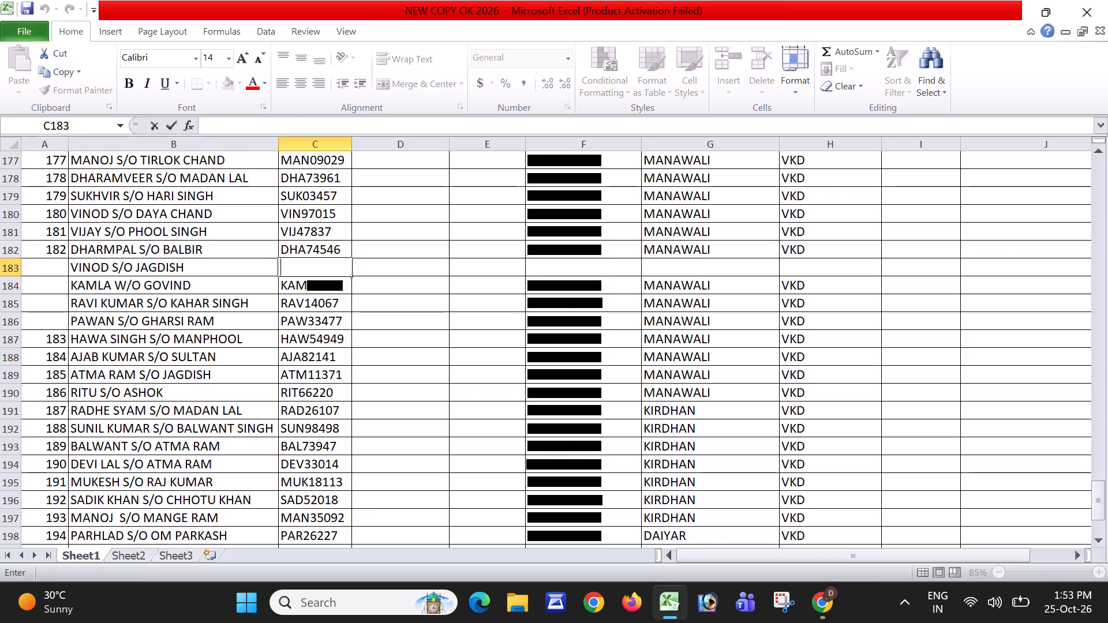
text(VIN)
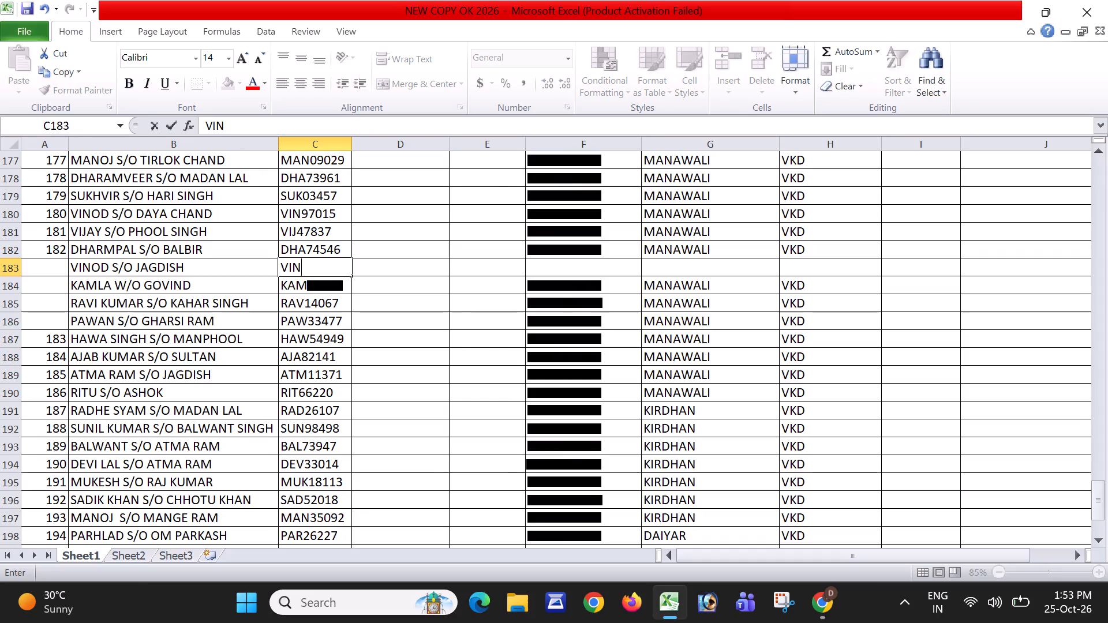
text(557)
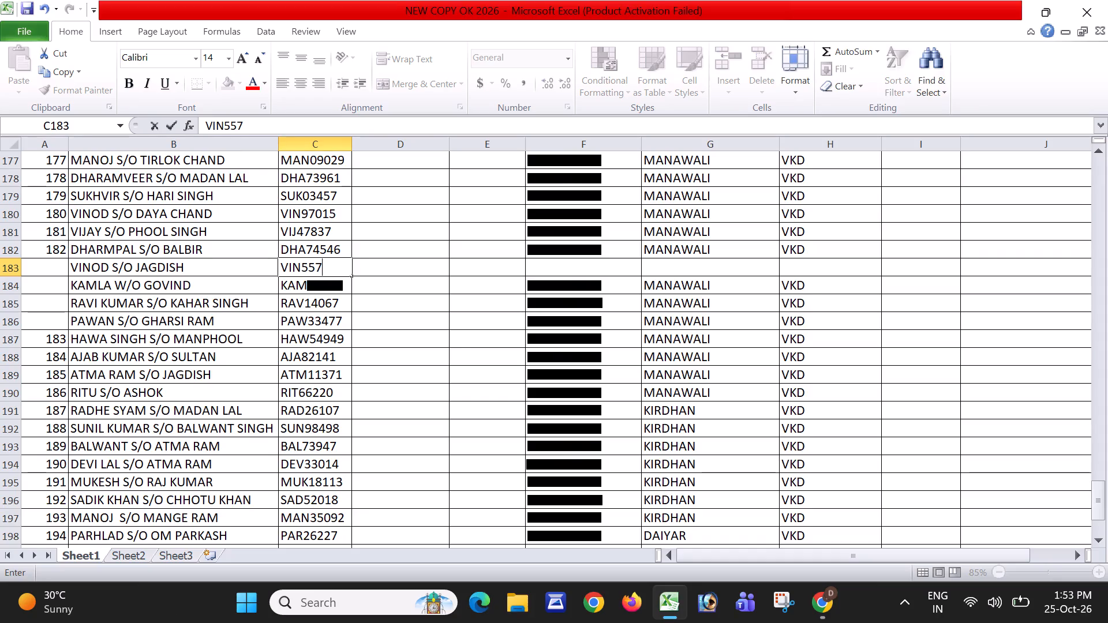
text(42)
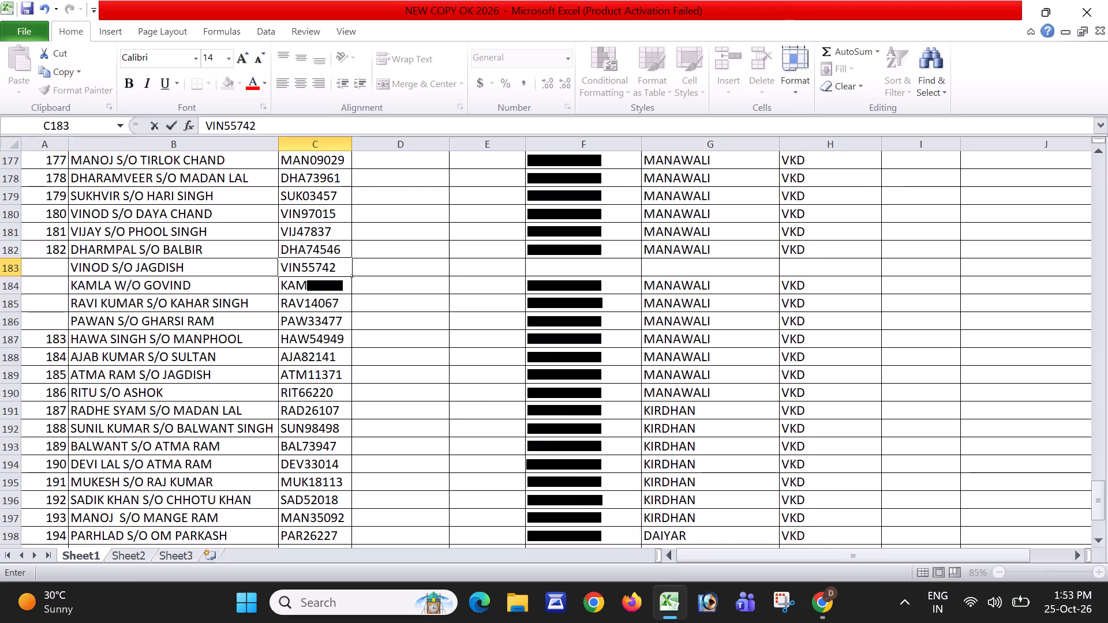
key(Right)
Enter the new person's phone number in cell F183, with a hyphen after the first five digits.
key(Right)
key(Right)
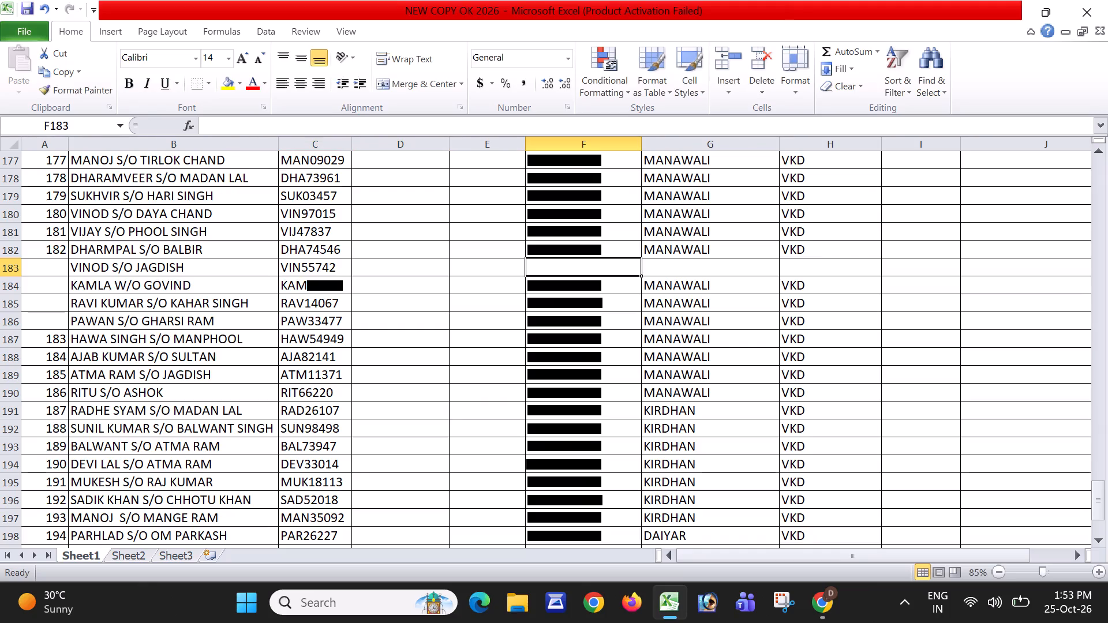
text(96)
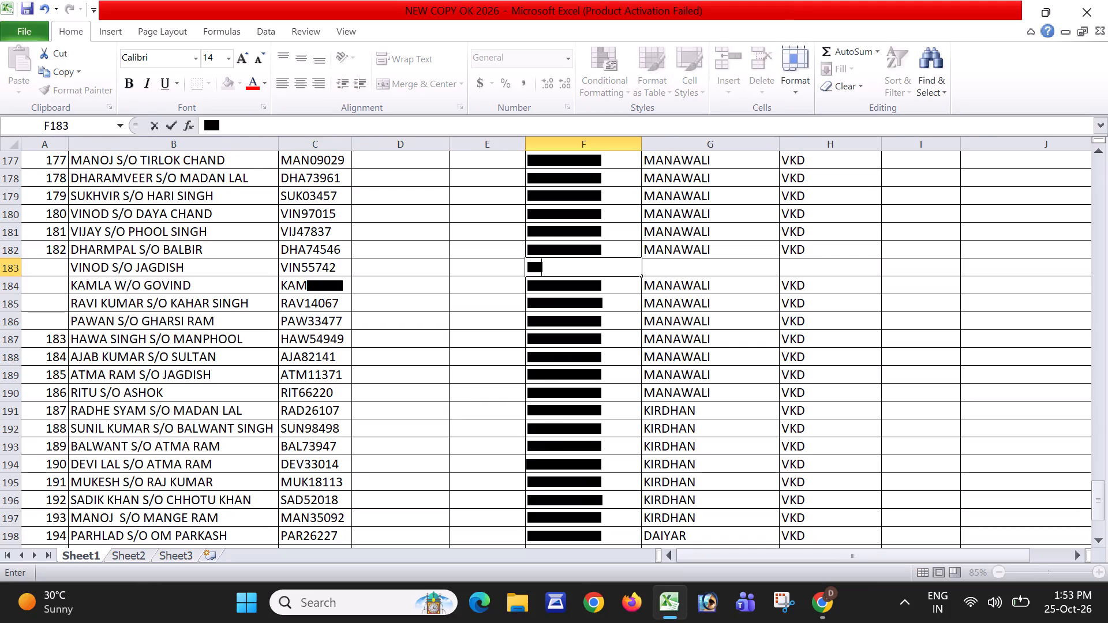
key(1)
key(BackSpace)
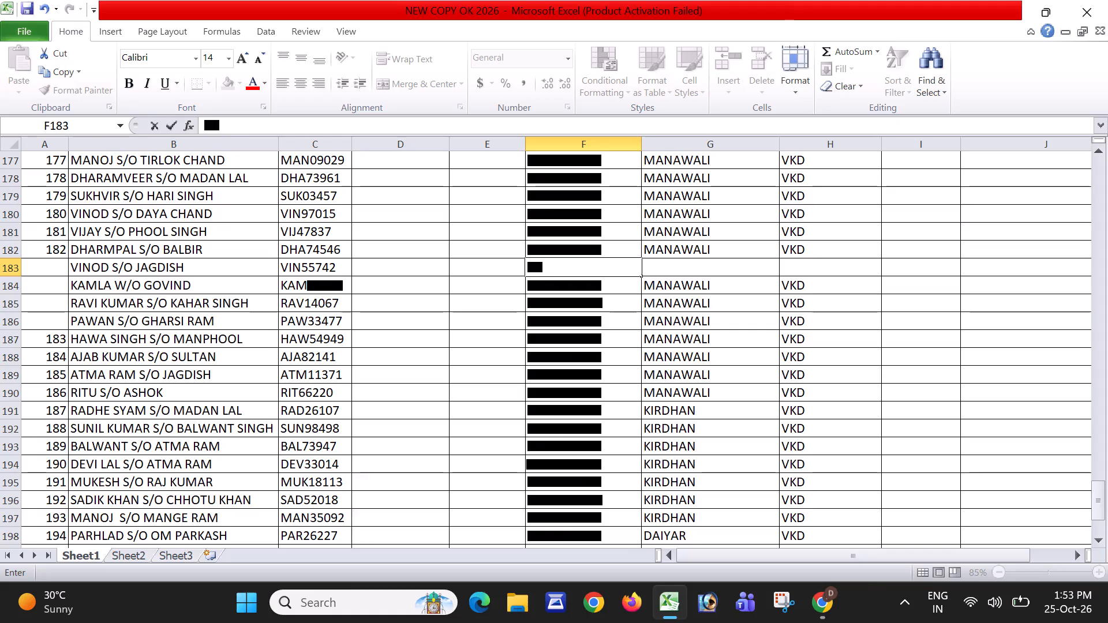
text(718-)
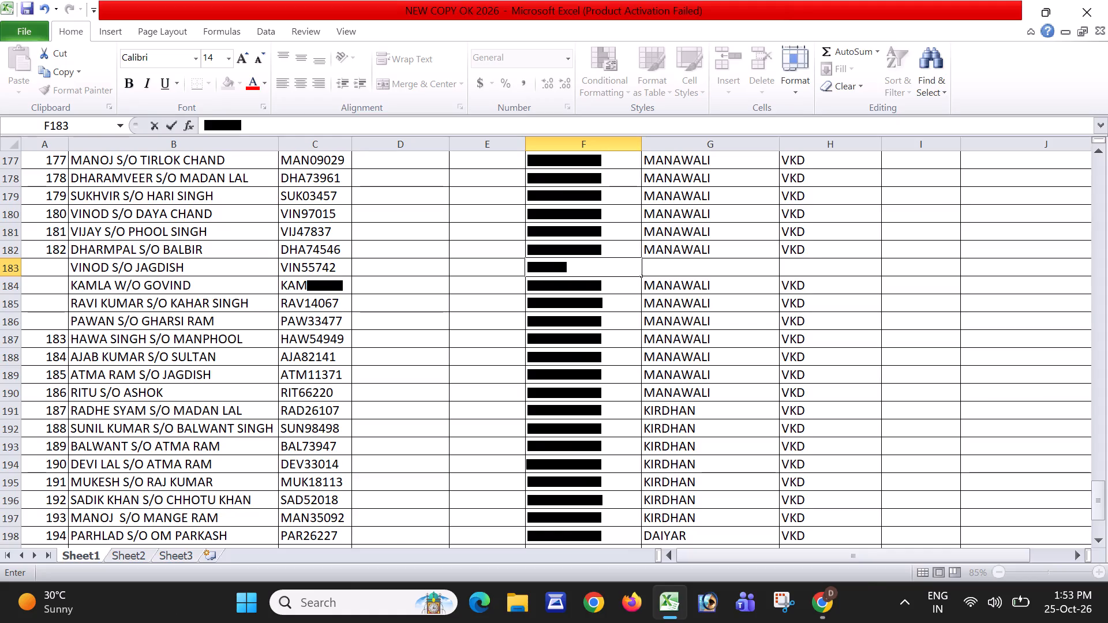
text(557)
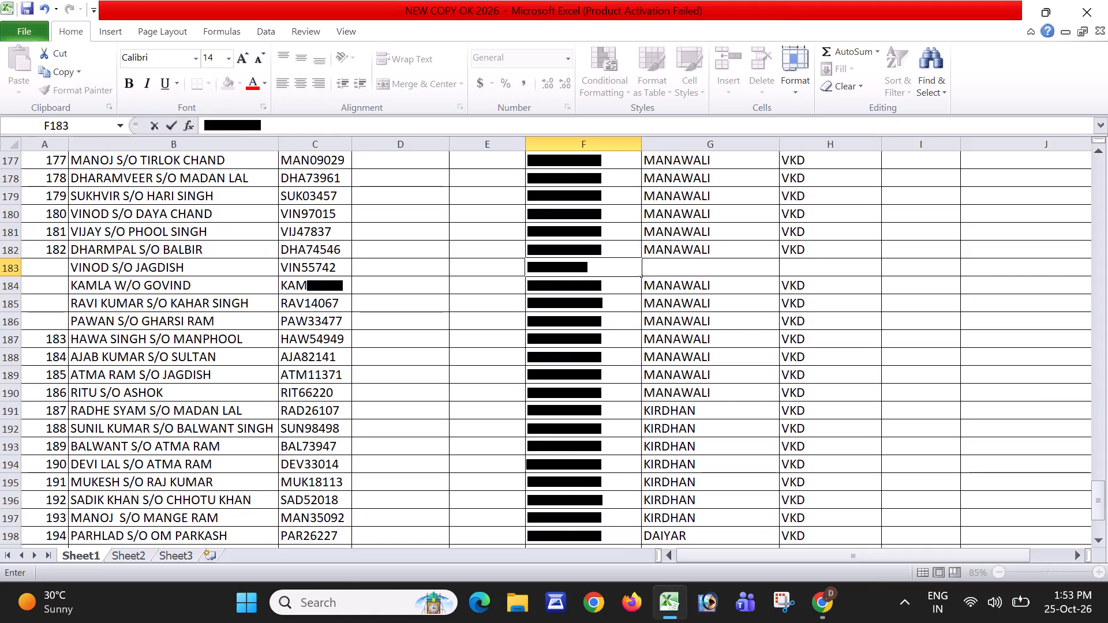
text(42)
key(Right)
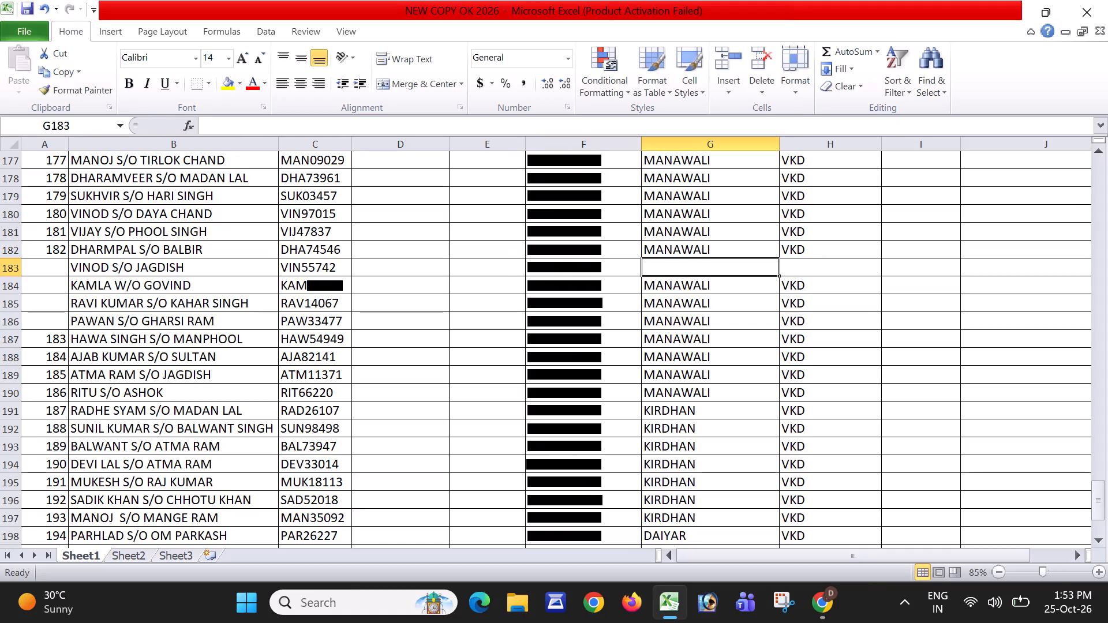
Fill in the village MANAWALI in cell G183 and the code VKD in cell H183.
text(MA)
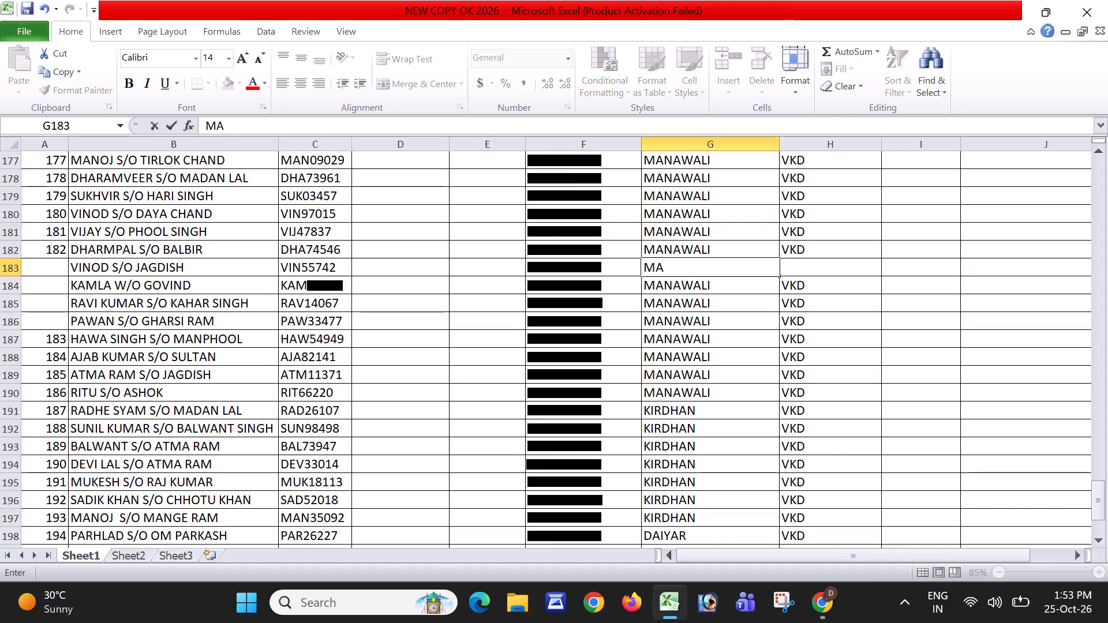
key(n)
double_click(808, 272)
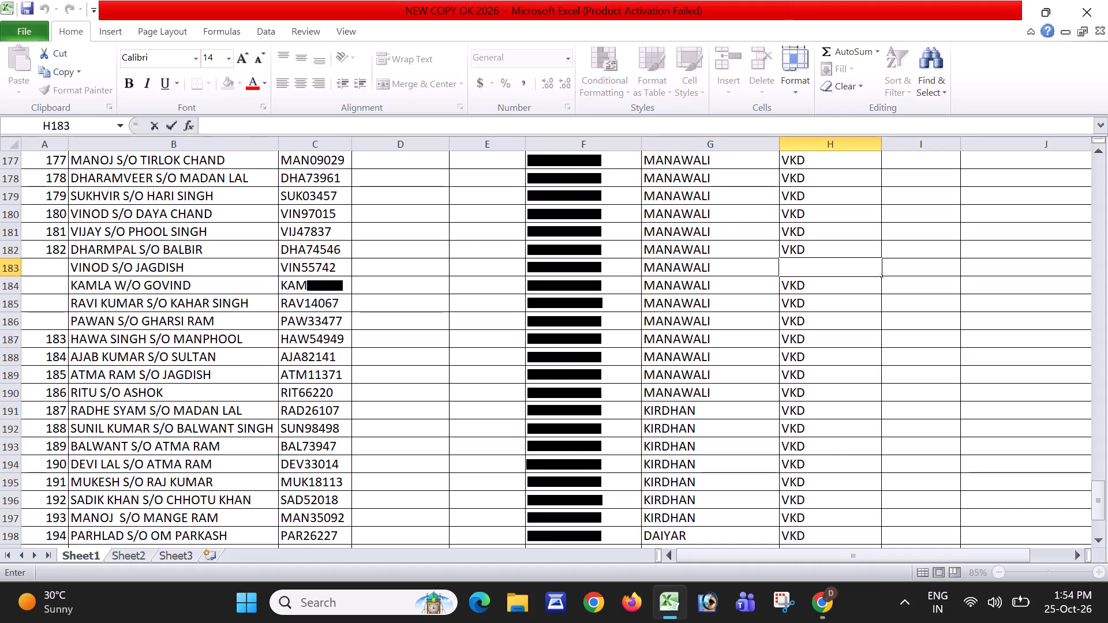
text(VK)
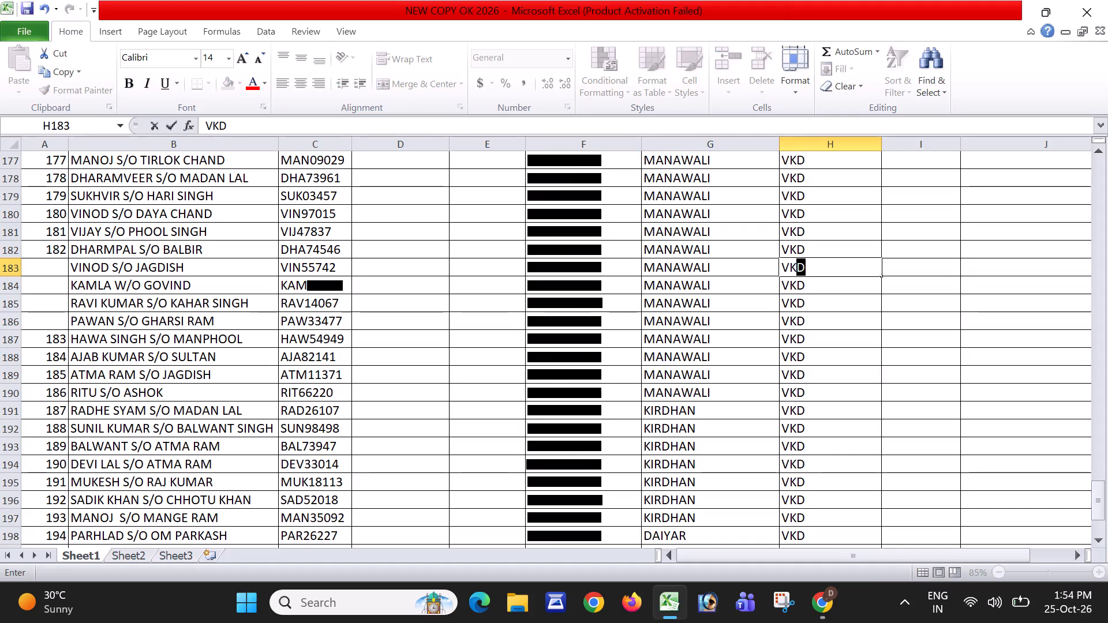
Commit the VKD entry in cell H183 and save the NEW COPY OK 2026 workbook.
click(928, 271)
key(ctrl+s)
key(ctrl+s)
key(ctrl+s)
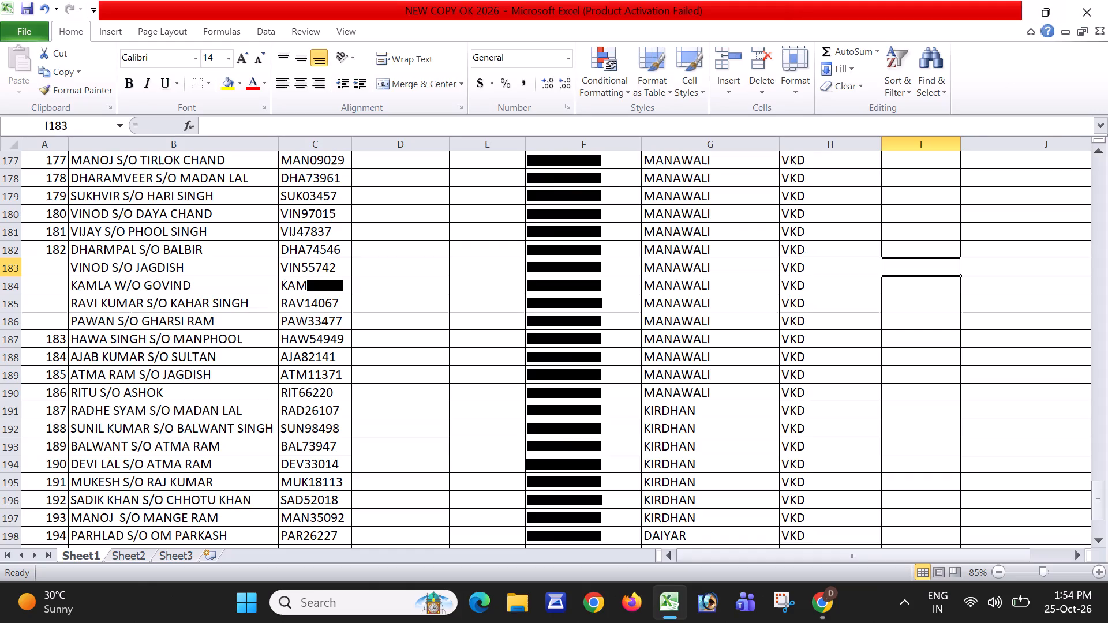
key(ctrl+s)
key(ctrl+s)
key(ctrl+s)
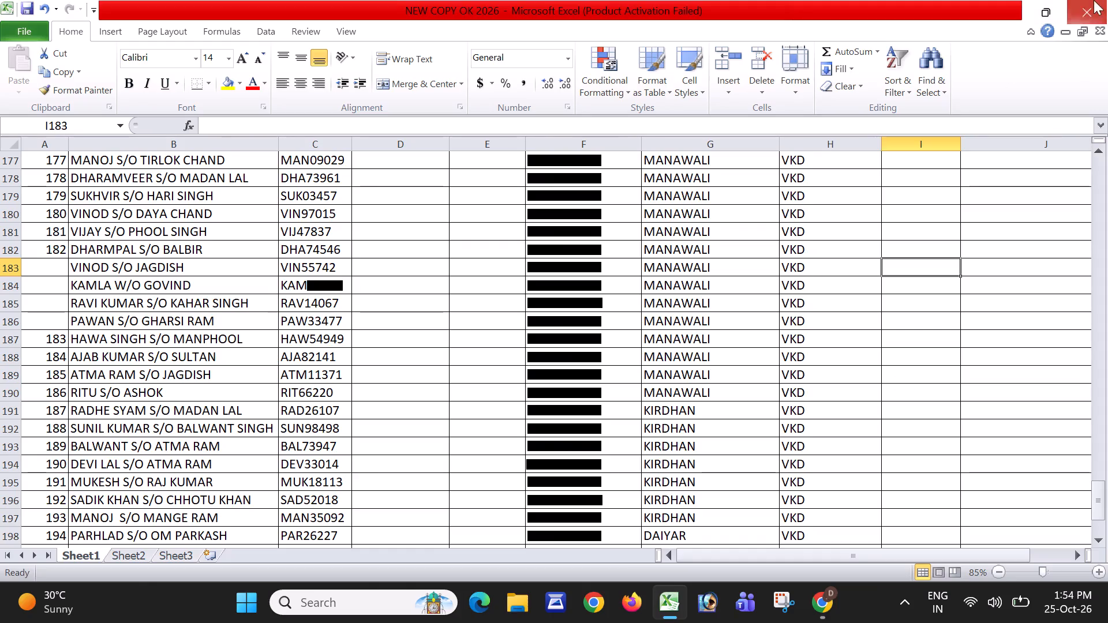
Switch to Google Chrome and open a new browser tab beside the two form images.
click(823, 605)
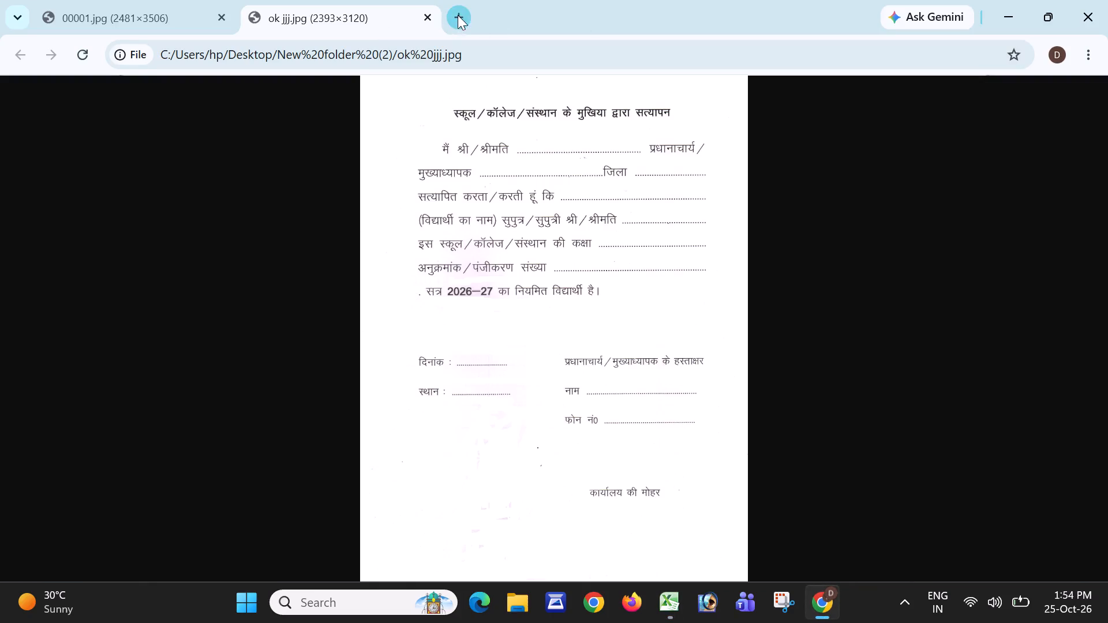
click(458, 15)
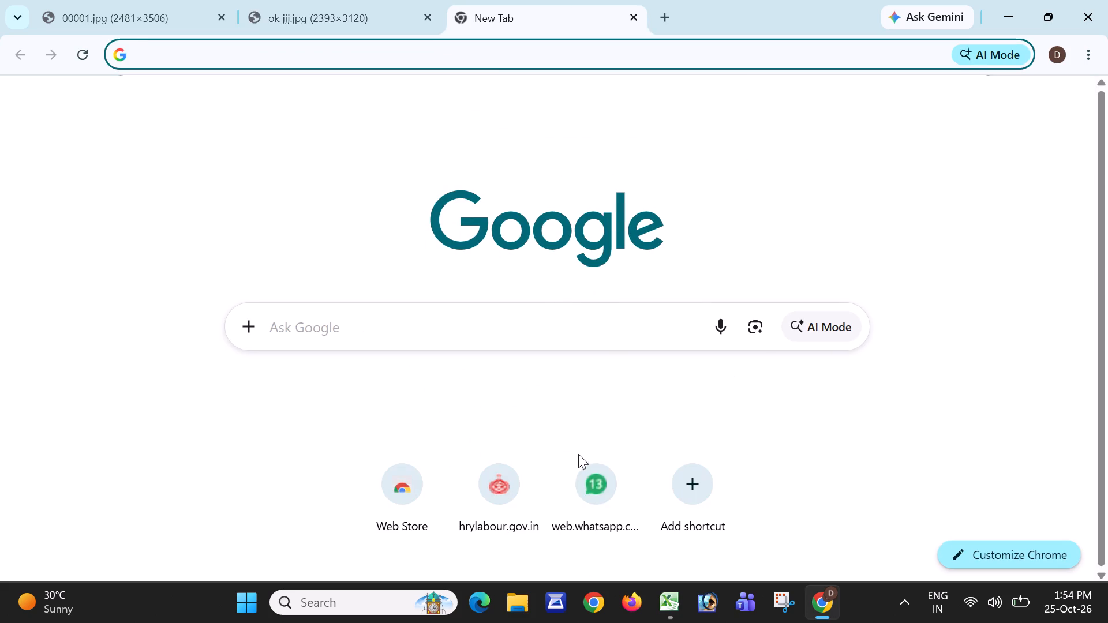
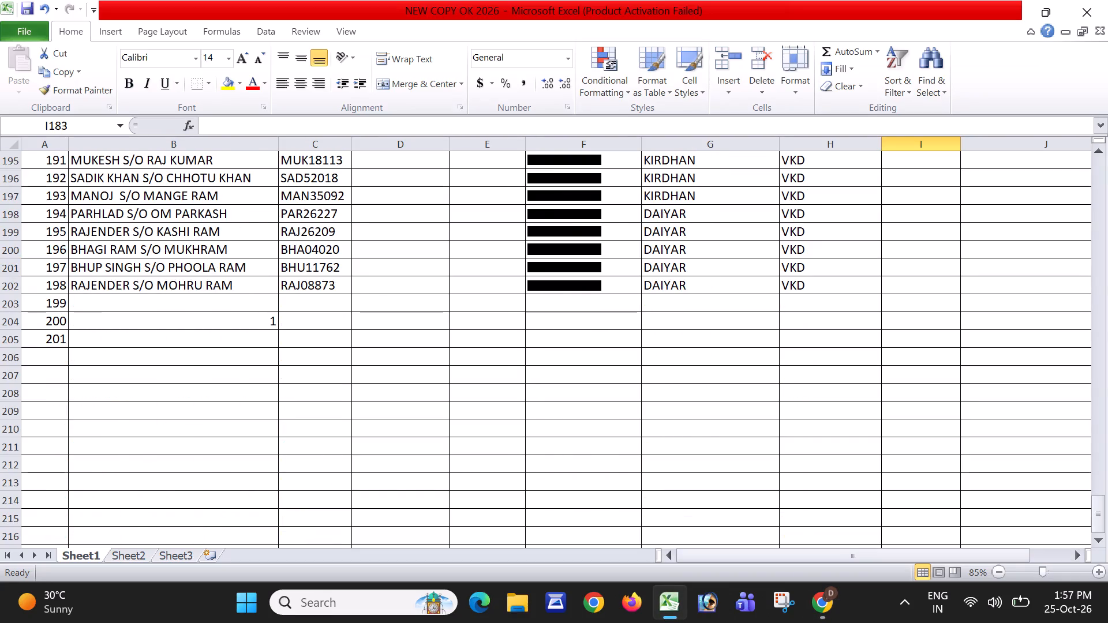
Save the workbook with the newly added MANAWALI record.
click(598, 413)
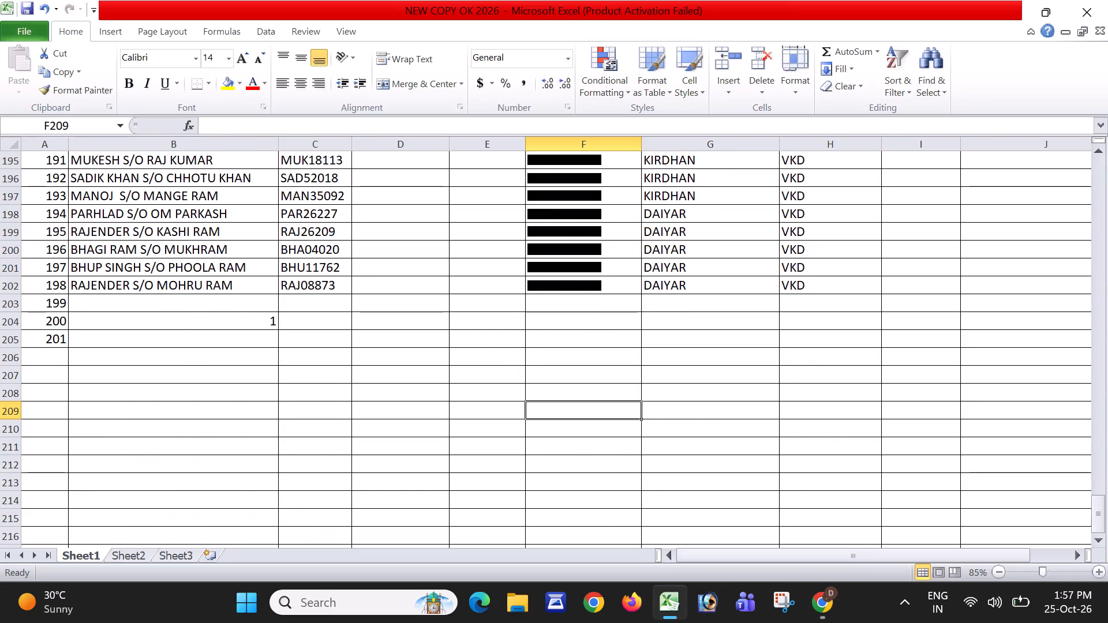
key(ctrl+s)
key(ctrl+s)
key(ctrl+s)
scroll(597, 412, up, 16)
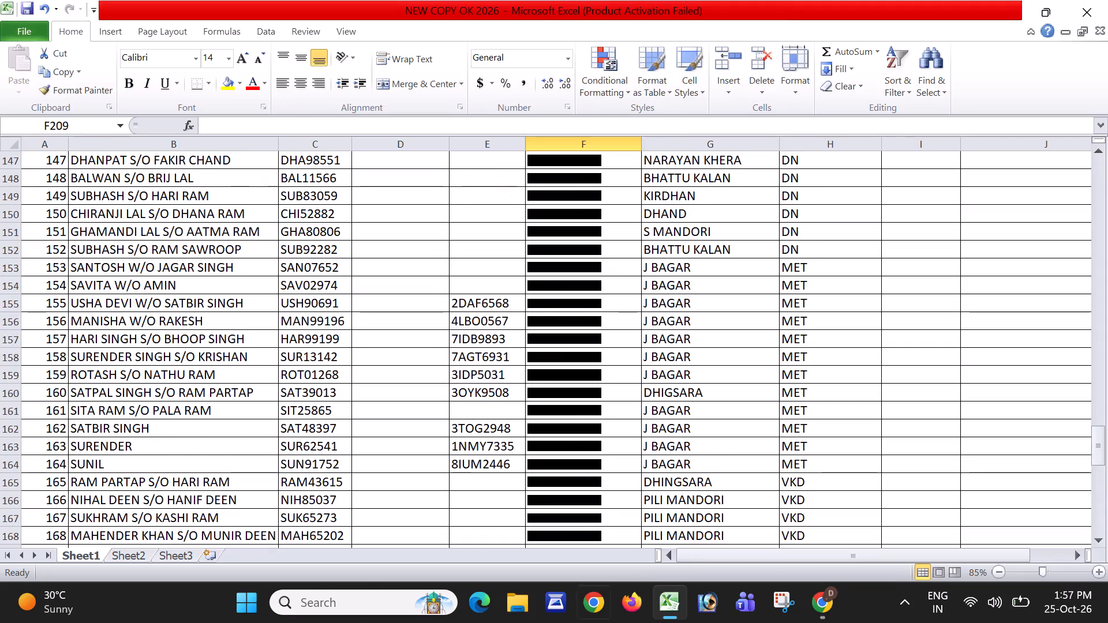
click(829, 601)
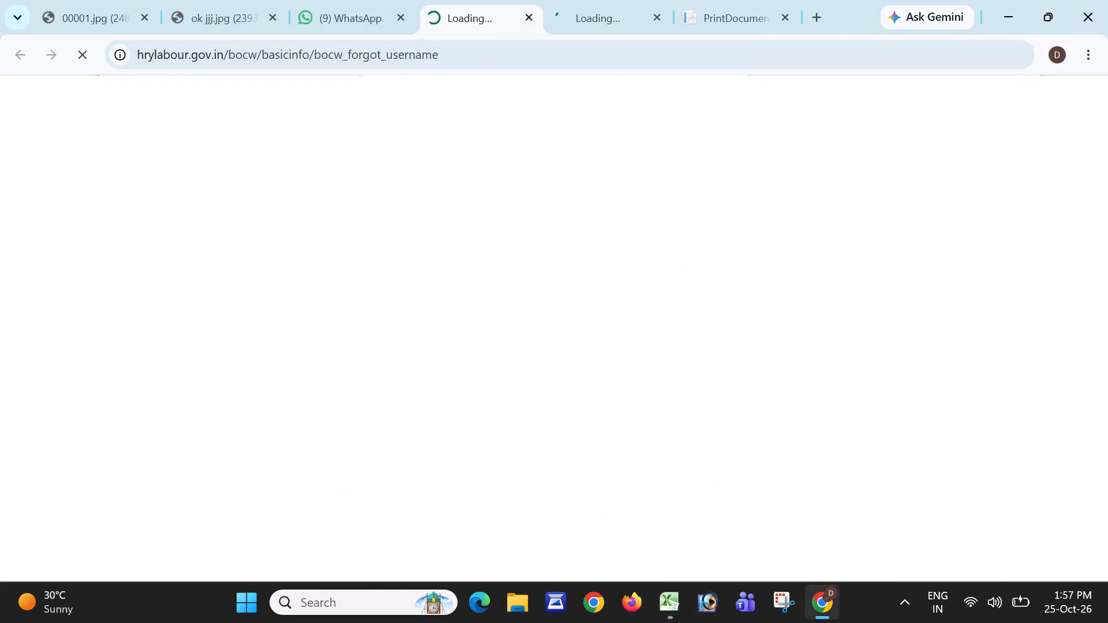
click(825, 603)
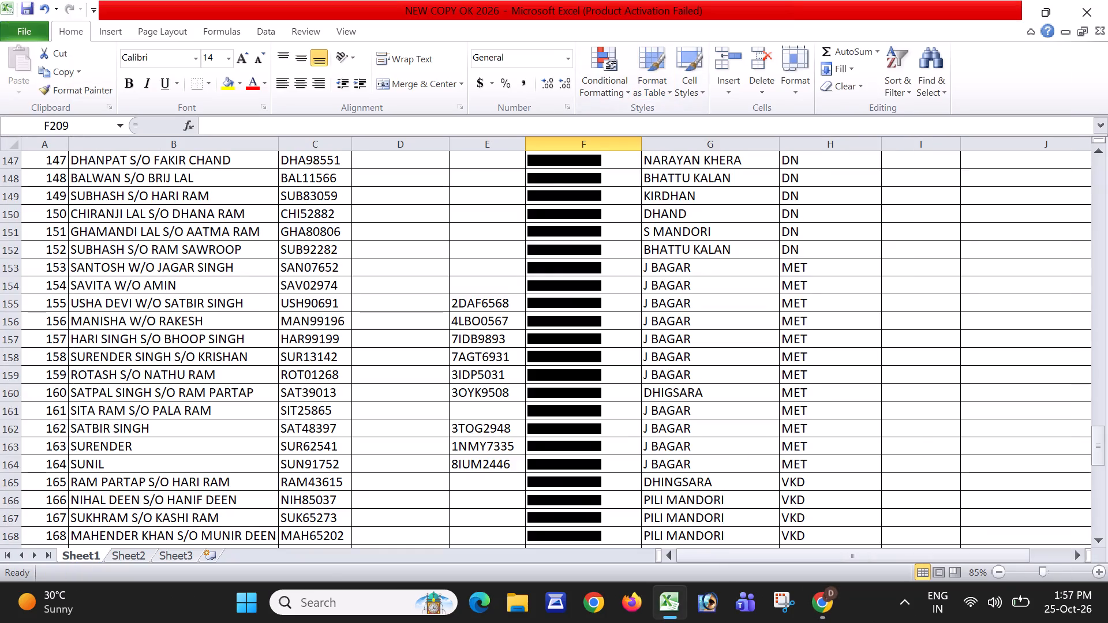
Insert a blank row at row 183, above the most recently added MANAWALI record.
scroll(676, 331, down, 12)
scroll(676, 331, up, 2)
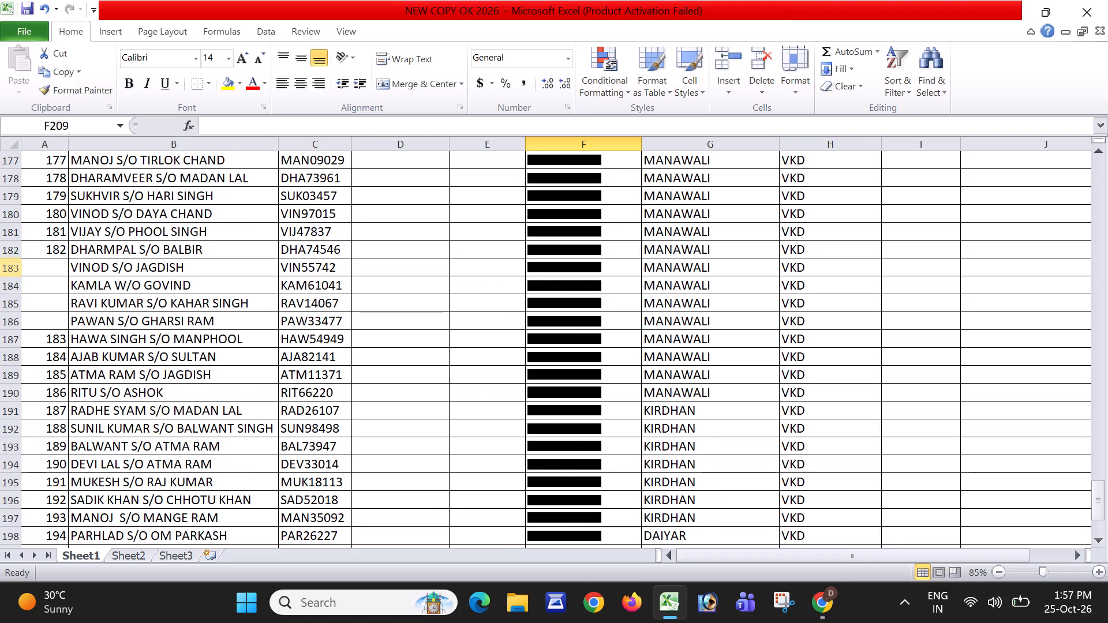
click(7, 267)
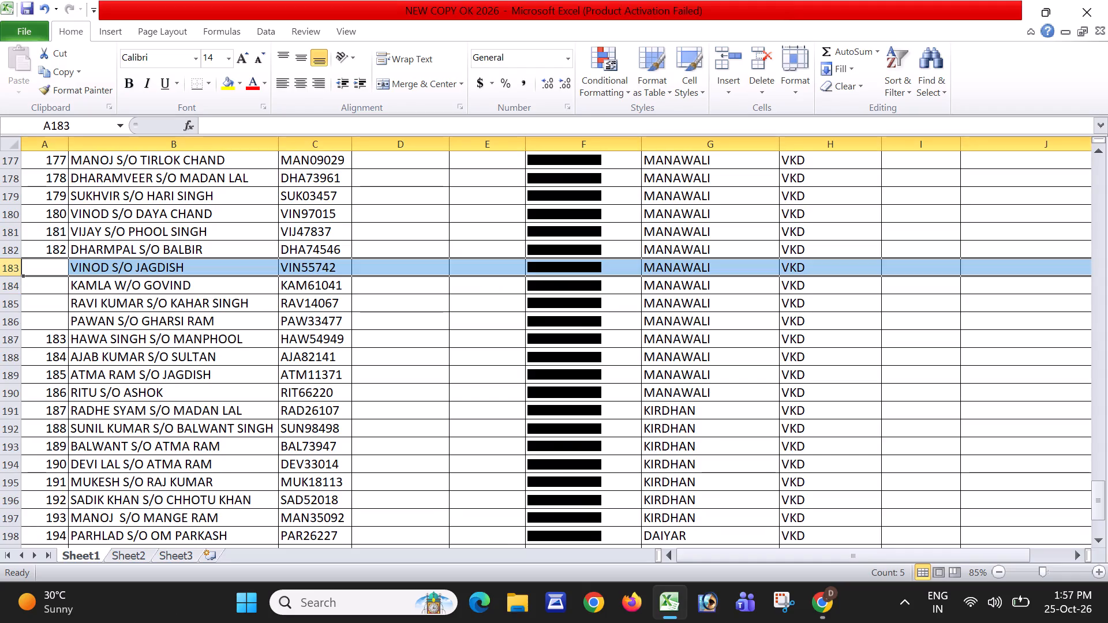
click(729, 77)
click(744, 111)
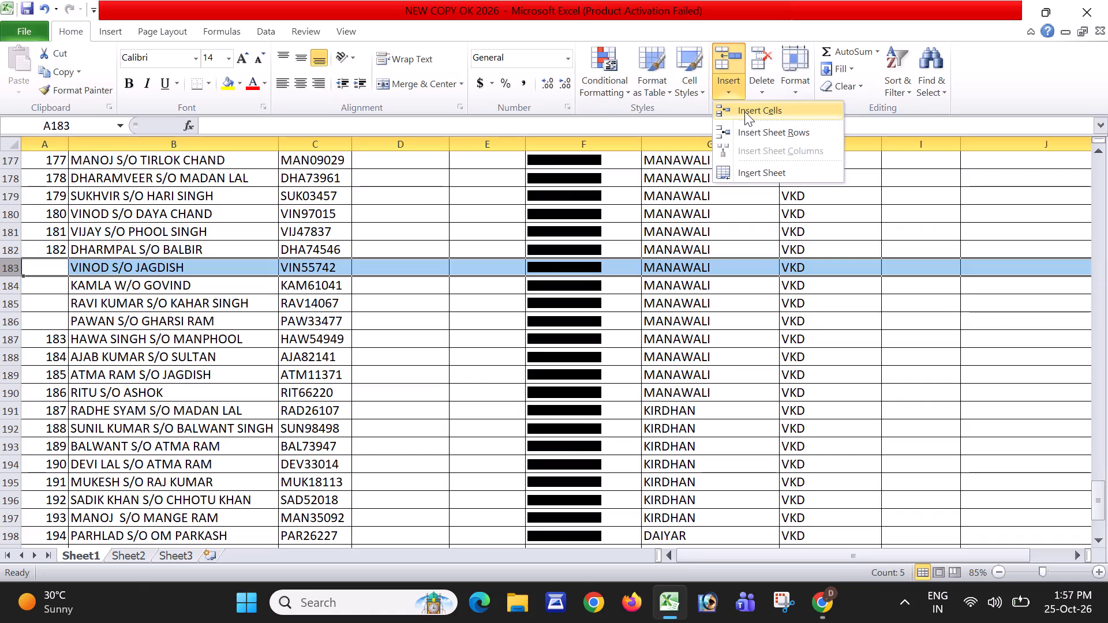
double_click(968, 388)
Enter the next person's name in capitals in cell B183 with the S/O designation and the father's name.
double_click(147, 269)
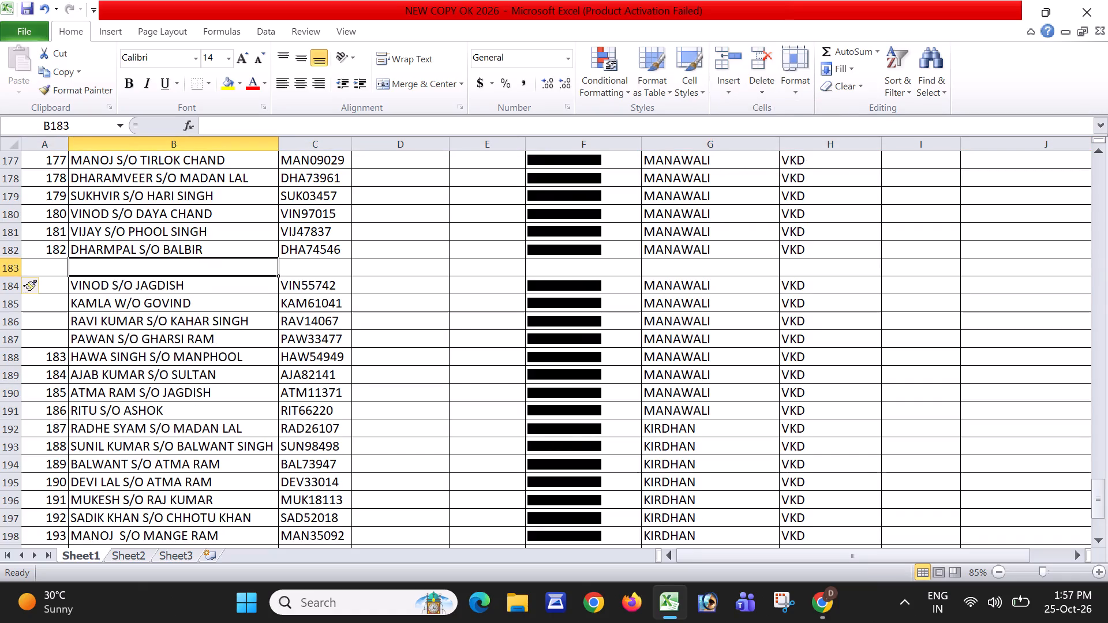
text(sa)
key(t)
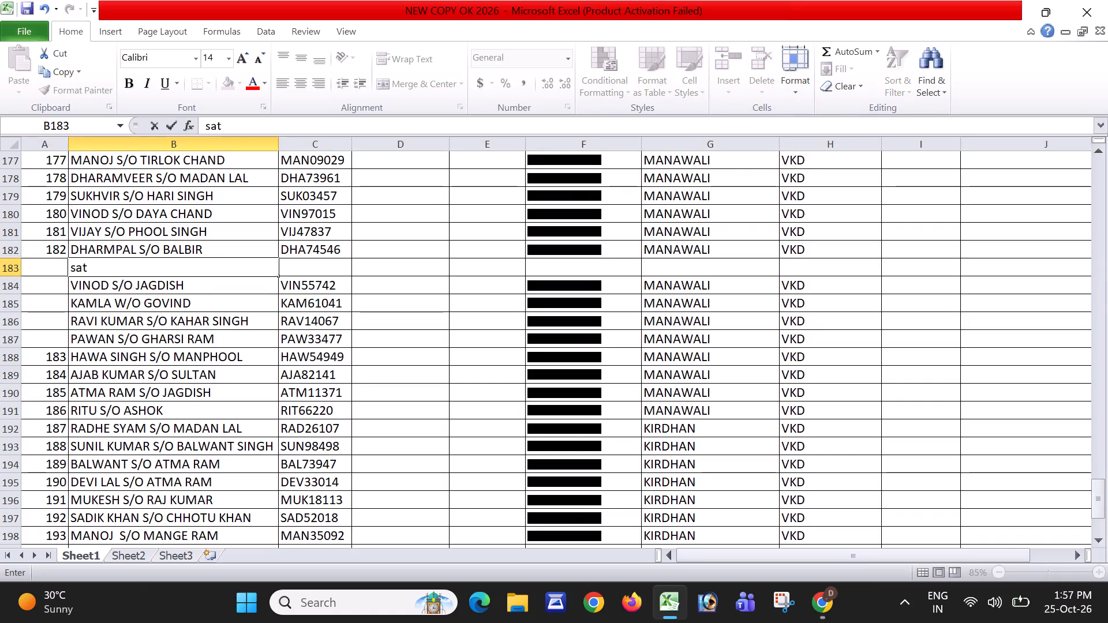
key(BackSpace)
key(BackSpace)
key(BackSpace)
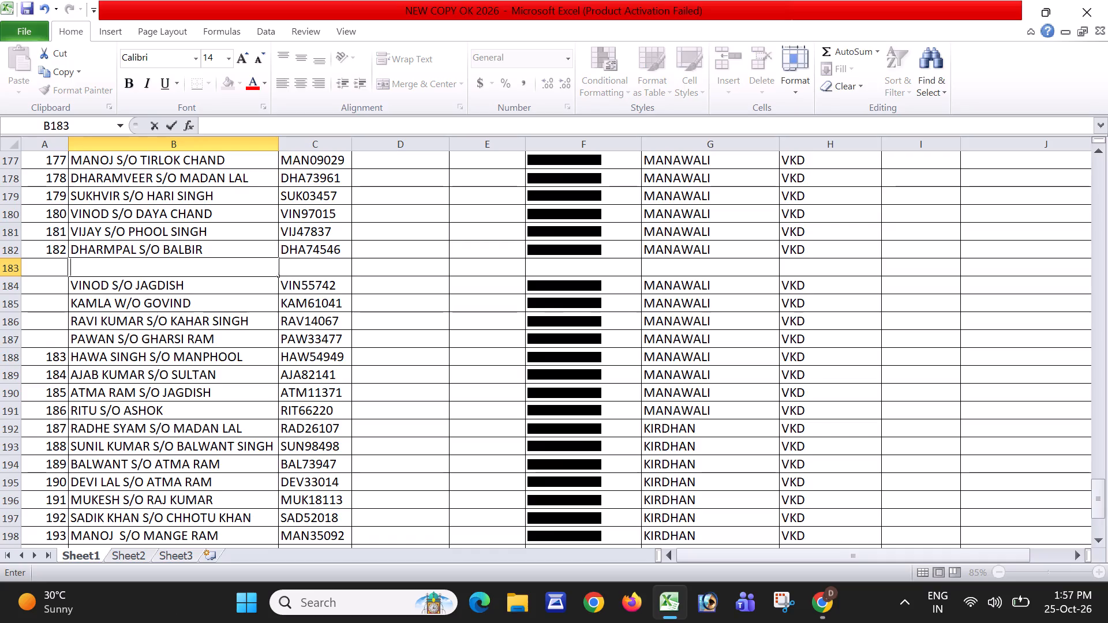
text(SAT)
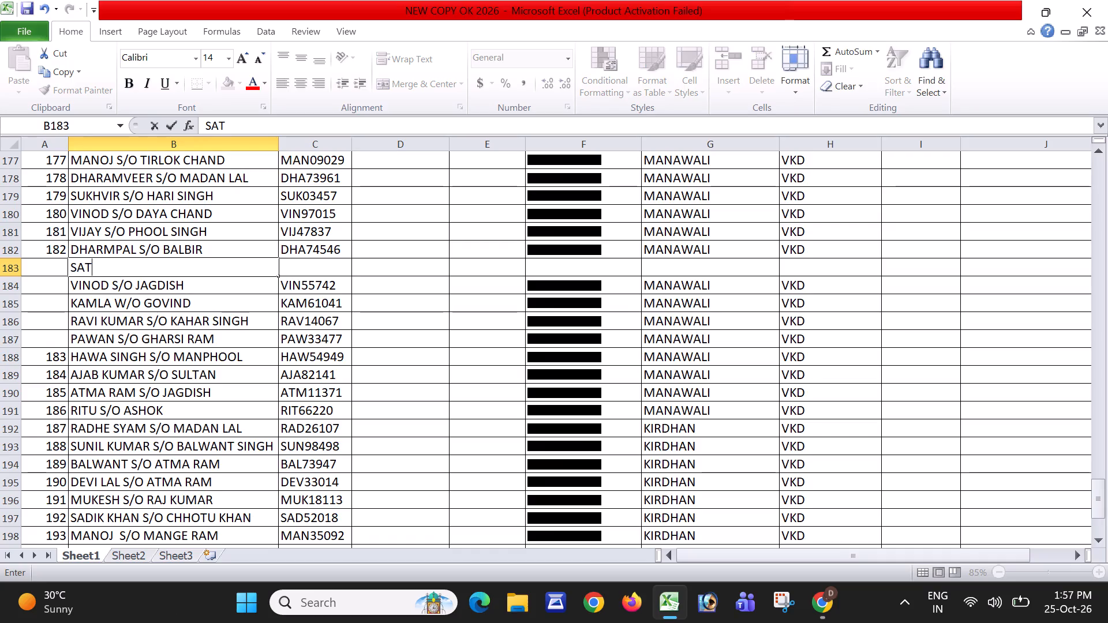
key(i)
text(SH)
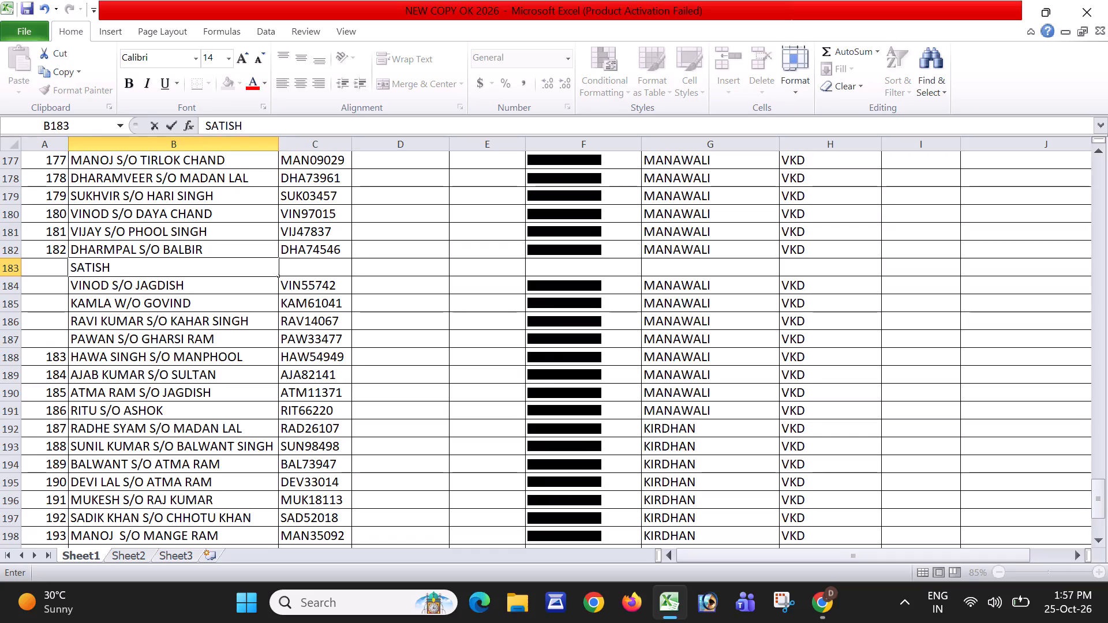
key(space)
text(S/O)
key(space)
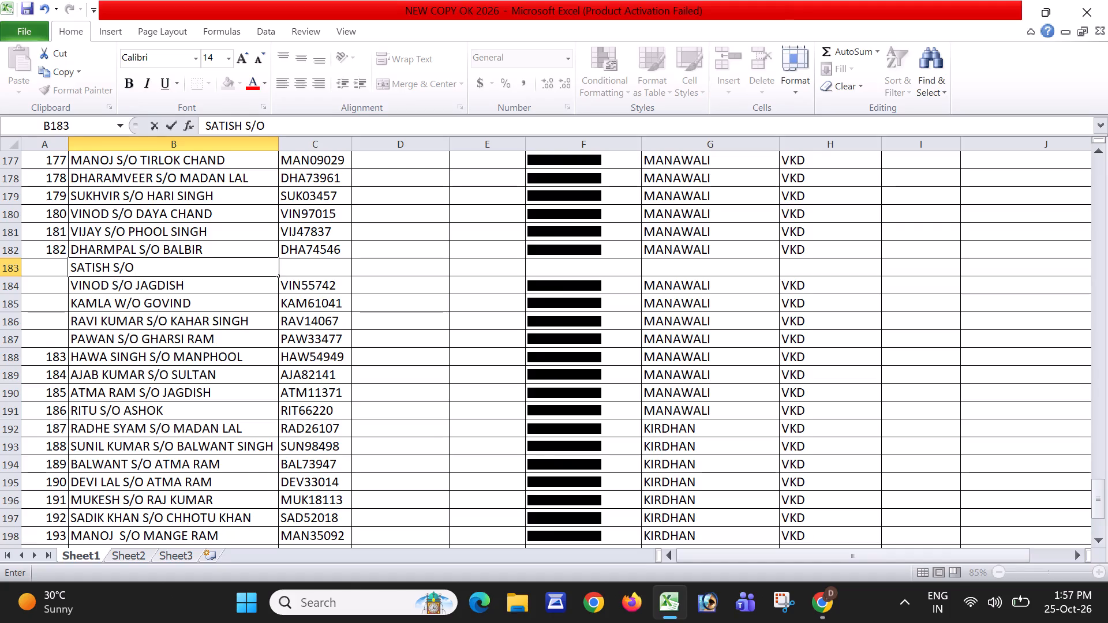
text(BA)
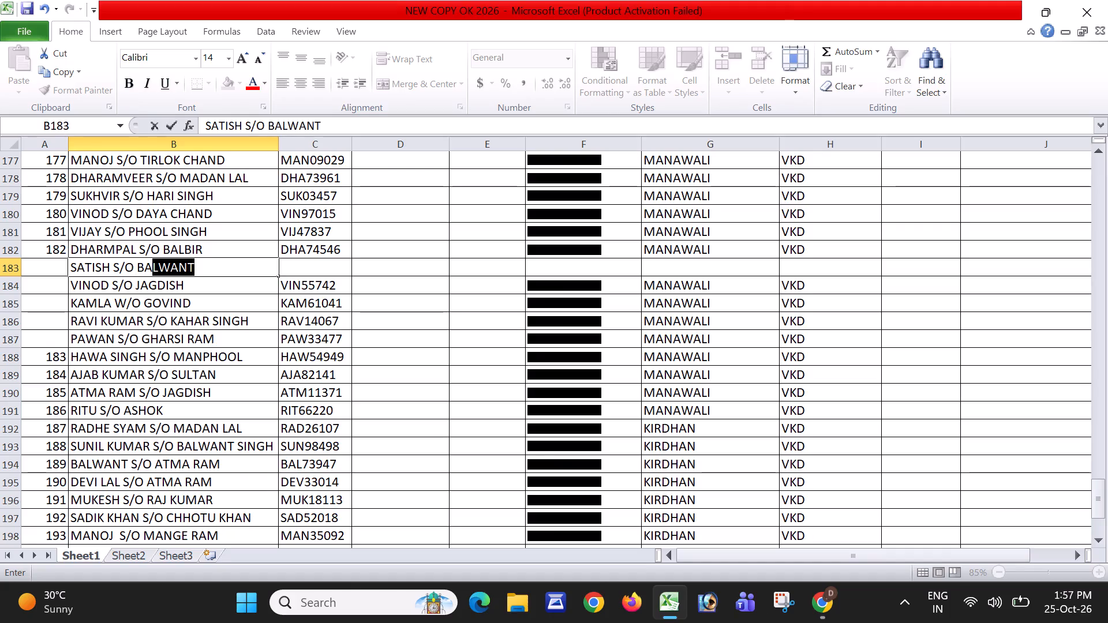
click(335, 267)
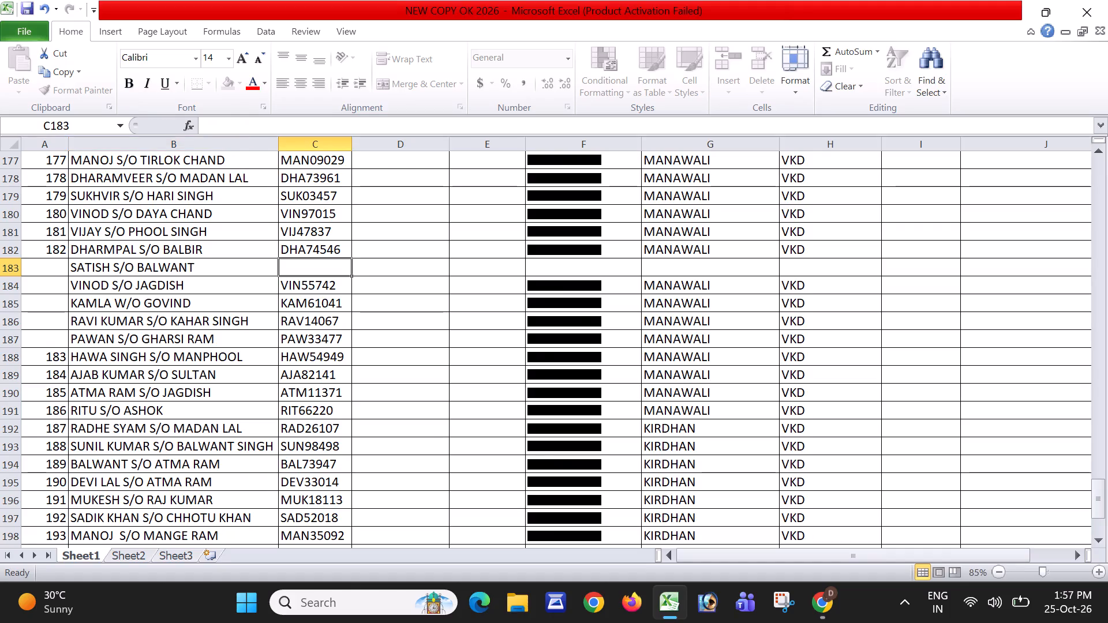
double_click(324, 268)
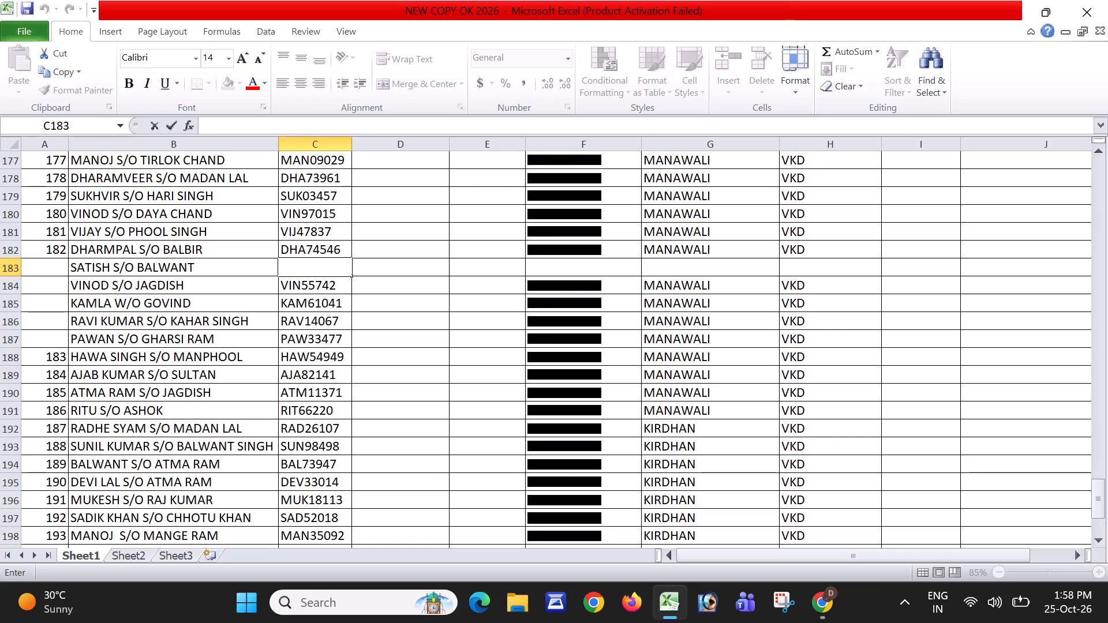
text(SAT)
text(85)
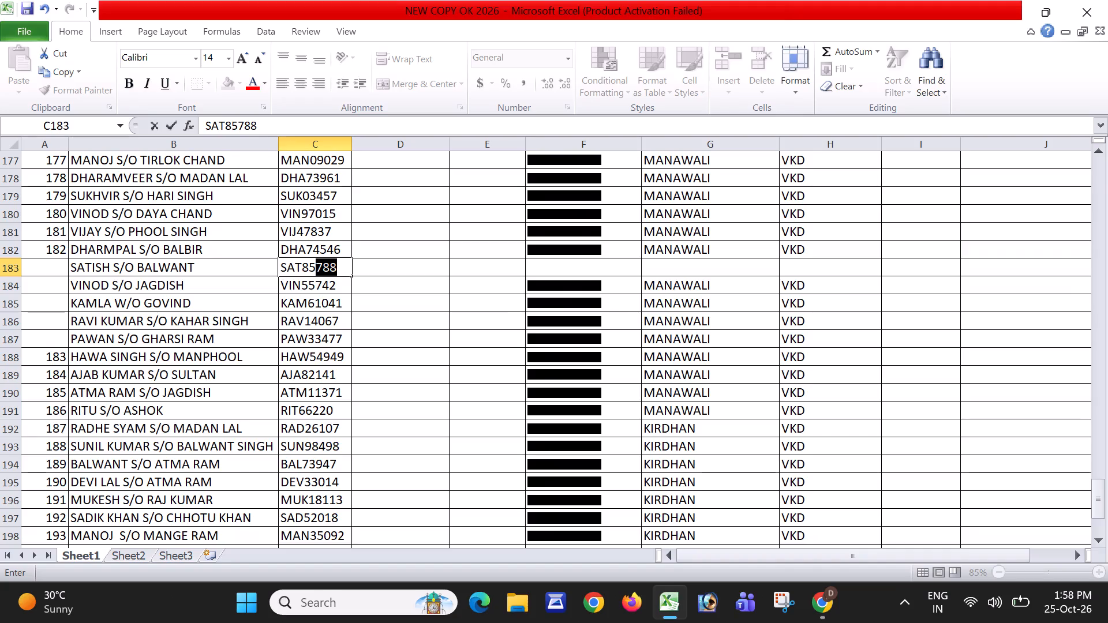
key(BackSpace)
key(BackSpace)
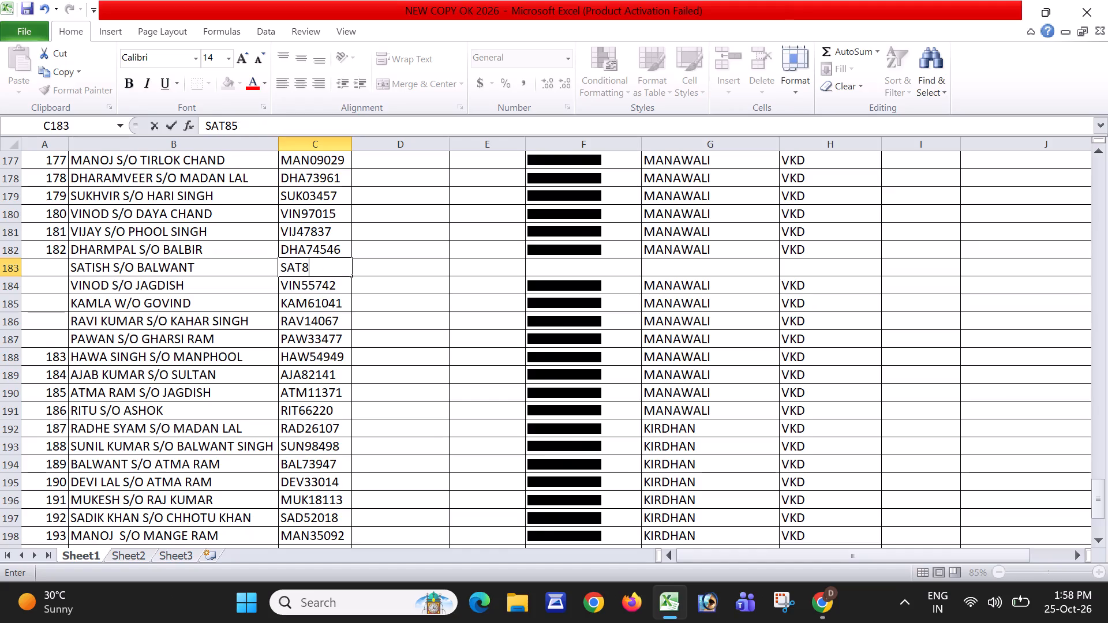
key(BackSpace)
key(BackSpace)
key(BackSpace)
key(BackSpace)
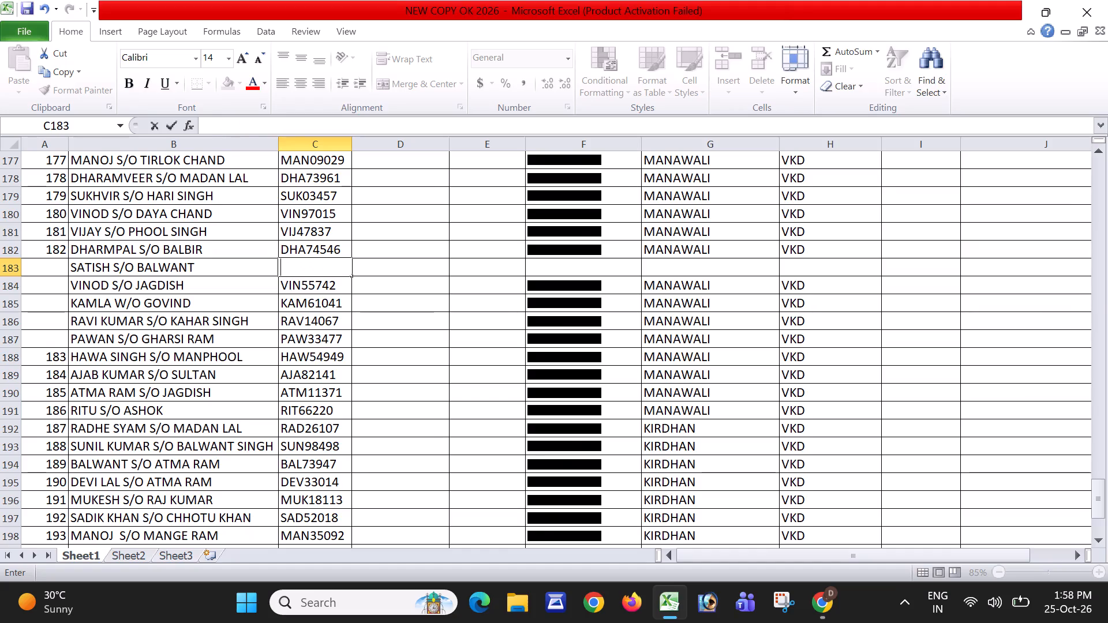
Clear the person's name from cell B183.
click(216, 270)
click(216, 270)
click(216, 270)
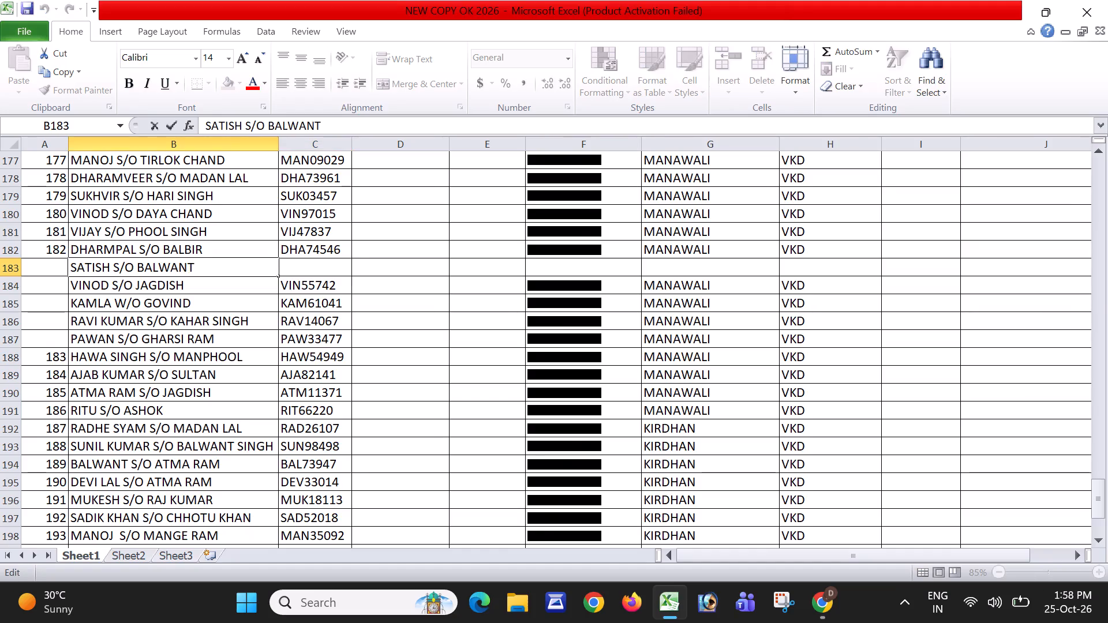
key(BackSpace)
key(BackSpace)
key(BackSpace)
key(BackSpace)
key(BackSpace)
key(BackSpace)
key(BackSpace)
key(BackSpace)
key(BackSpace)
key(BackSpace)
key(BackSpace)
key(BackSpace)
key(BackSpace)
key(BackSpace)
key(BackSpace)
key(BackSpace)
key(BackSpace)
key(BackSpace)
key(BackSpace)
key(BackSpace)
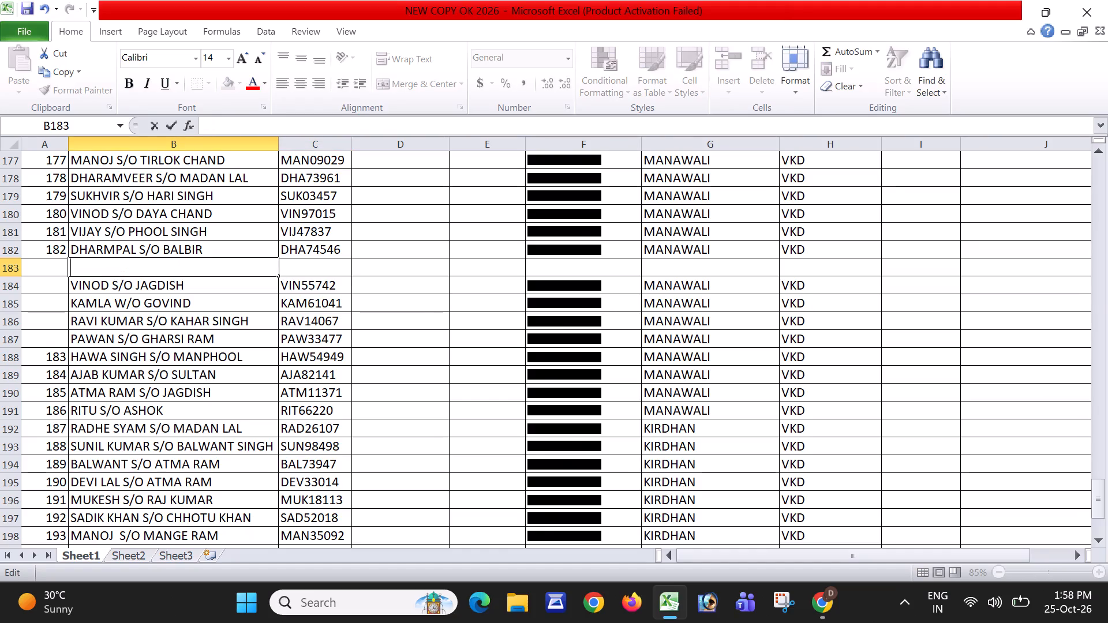
Save the workbook with row 183 left blank.
key(ctrl+s)
key(ctrl+s)
key(ctrl+s)
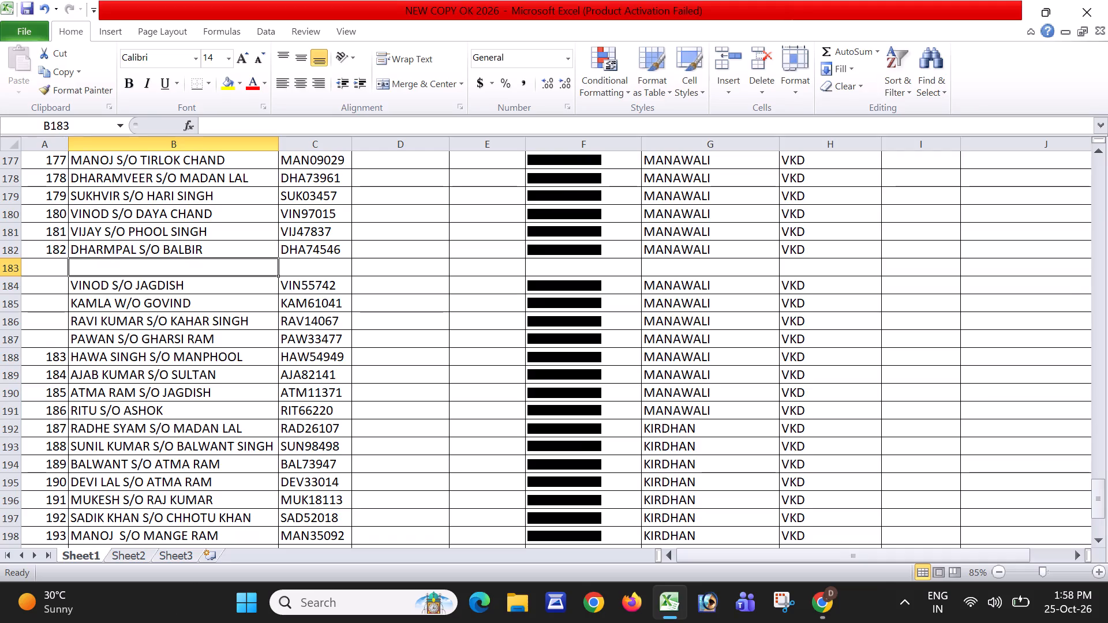
Search the sheet for the person's ID code to locate an existing record.
key(ctrl+f)
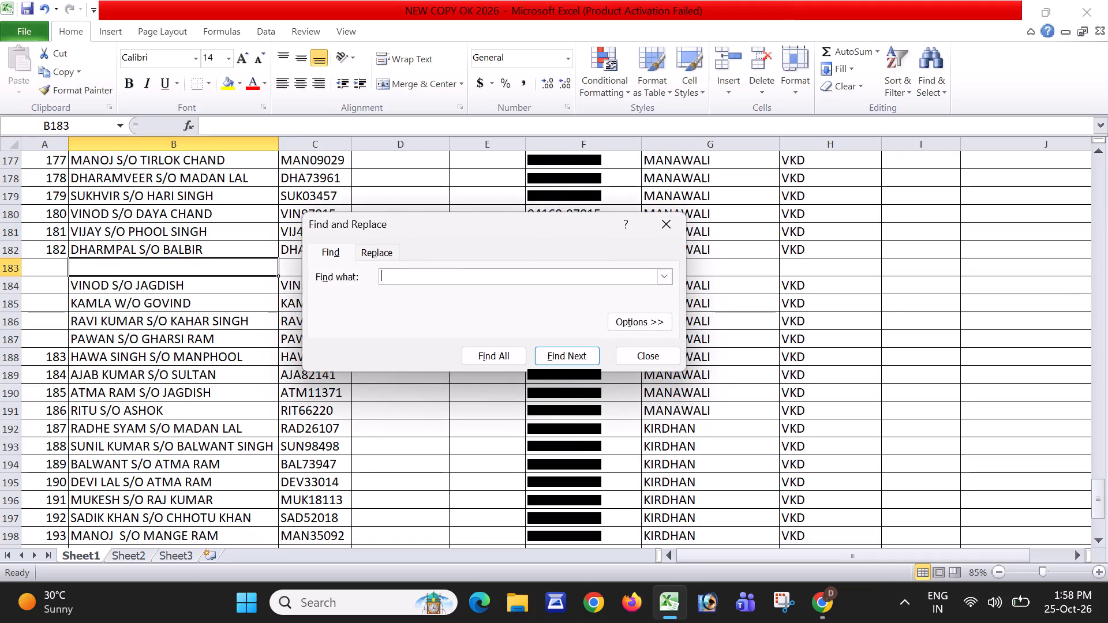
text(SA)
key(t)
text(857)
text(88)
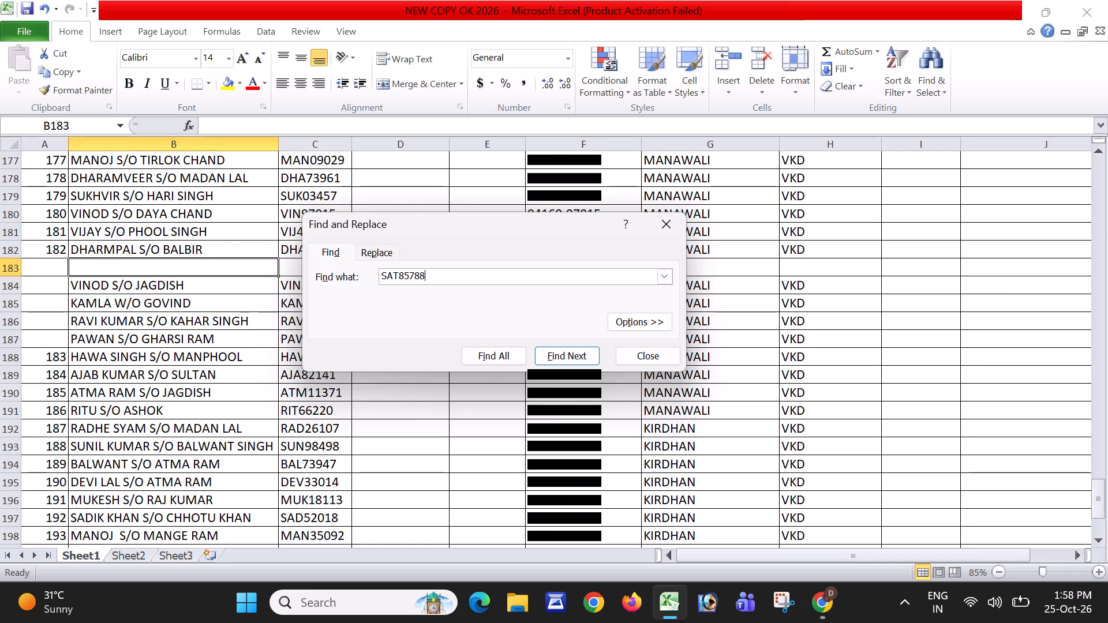
click(571, 356)
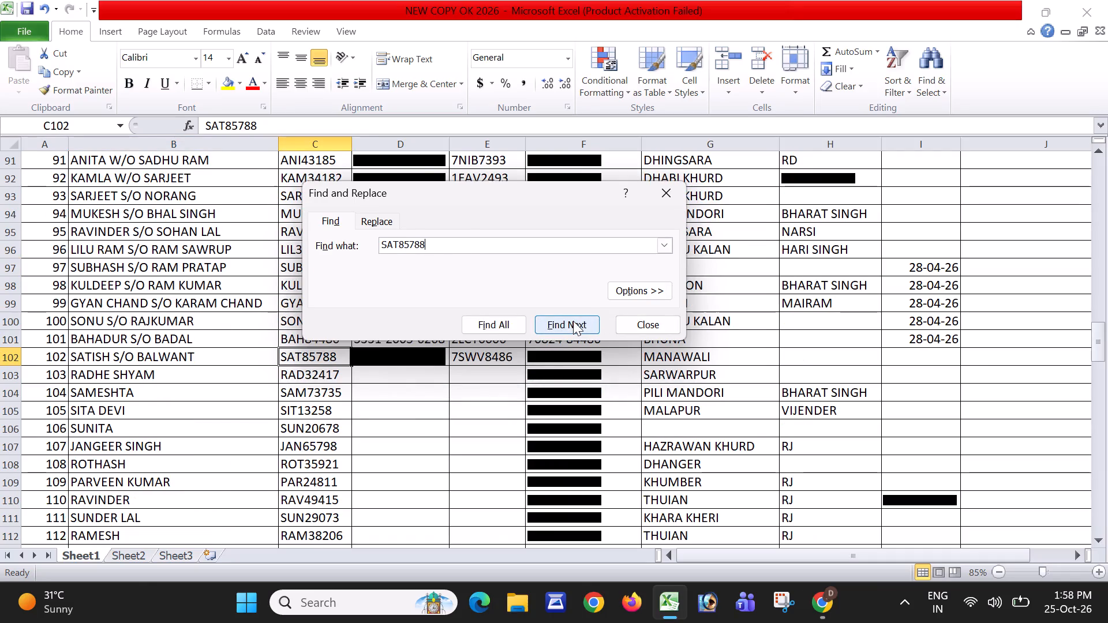
click(656, 193)
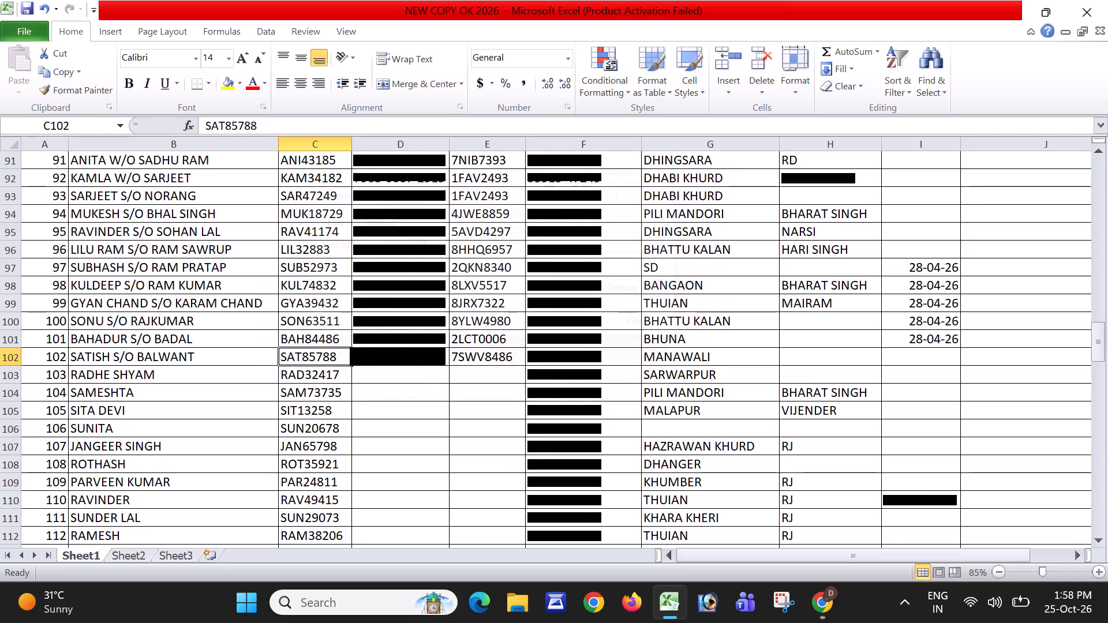